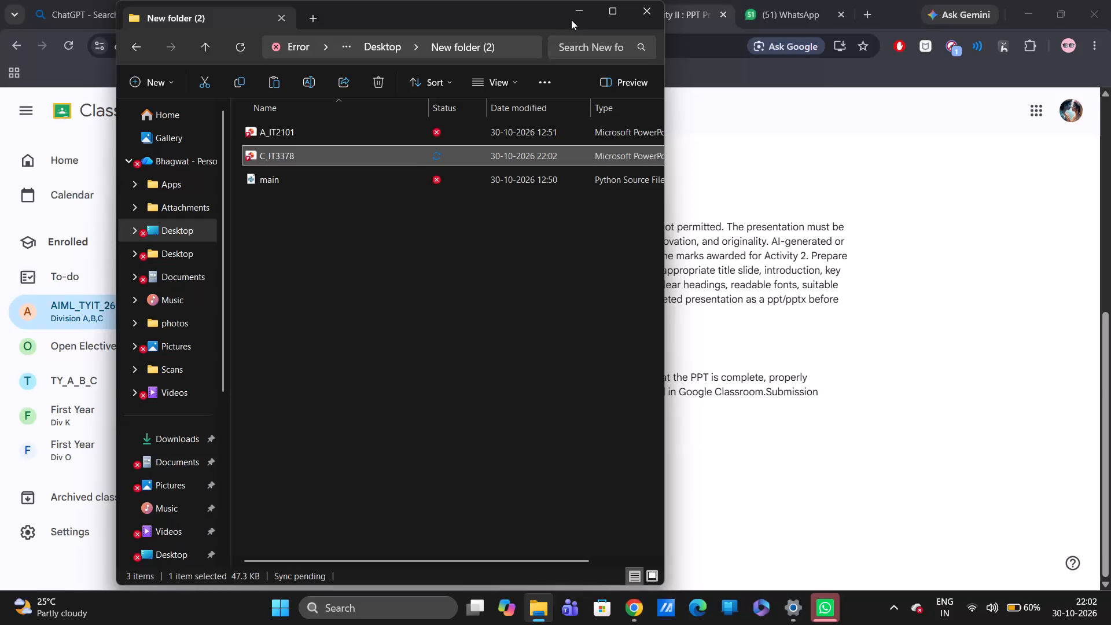
{"action": "left_click", "coordinate": [572, 19]}
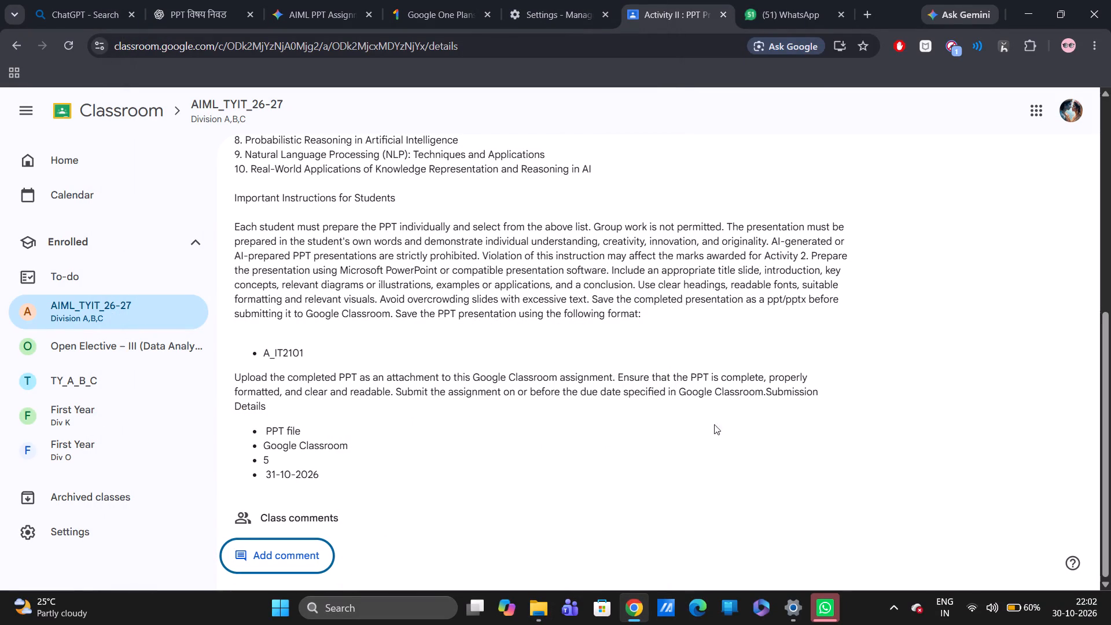
{"action": "scroll", "coordinate": [381, 381], "scroll_direction": "down", "scroll_amount": 3}
{"action": "scroll", "coordinate": [307, 150], "scroll_direction": "up", "scroll_amount": 5}
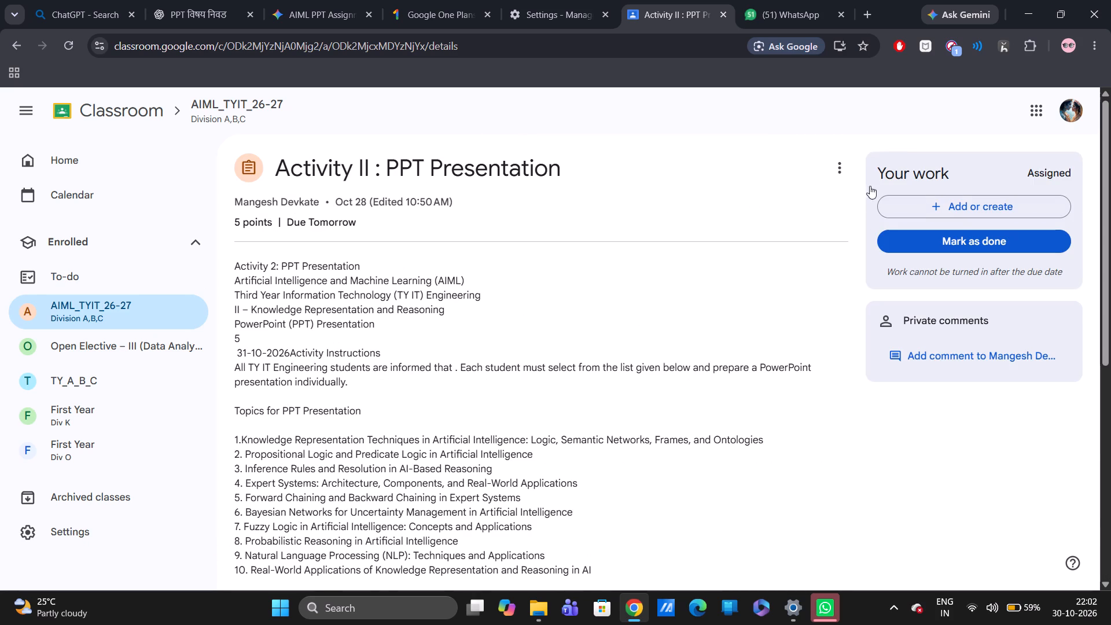
{"action": "left_click", "coordinate": [965, 209]}
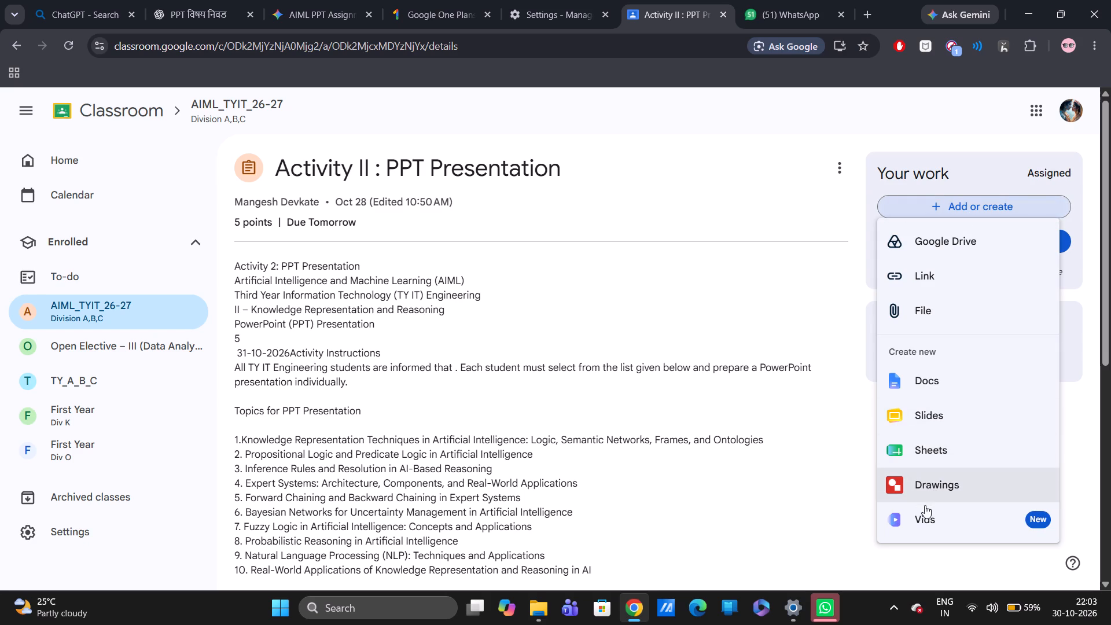
{"action": "left_click", "coordinate": [937, 309]}
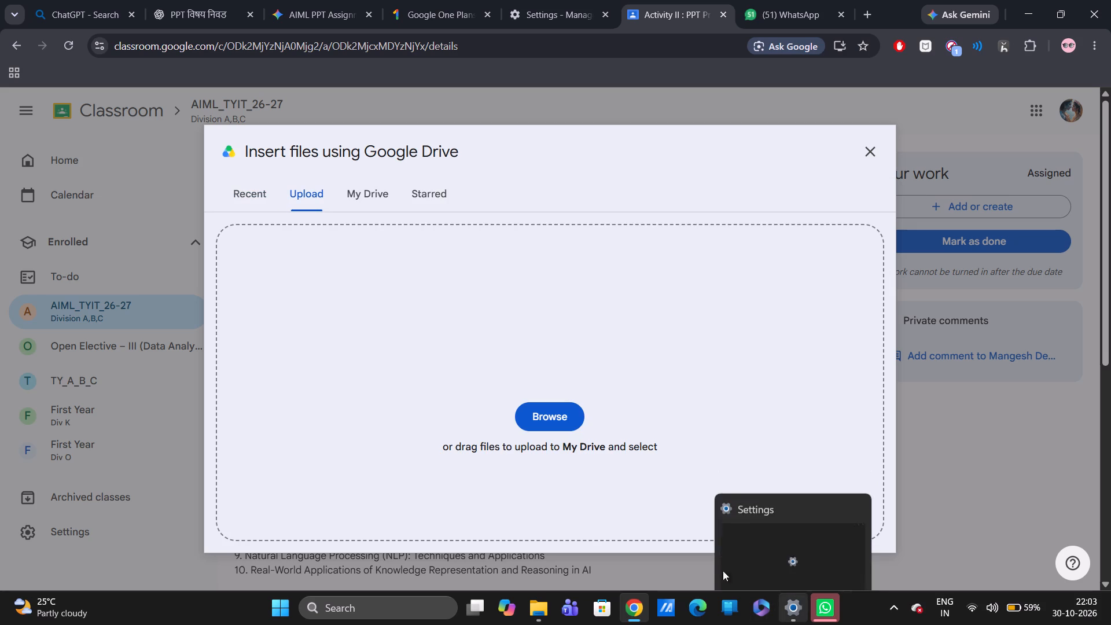
{"action": "left_click", "coordinate": [539, 413]}
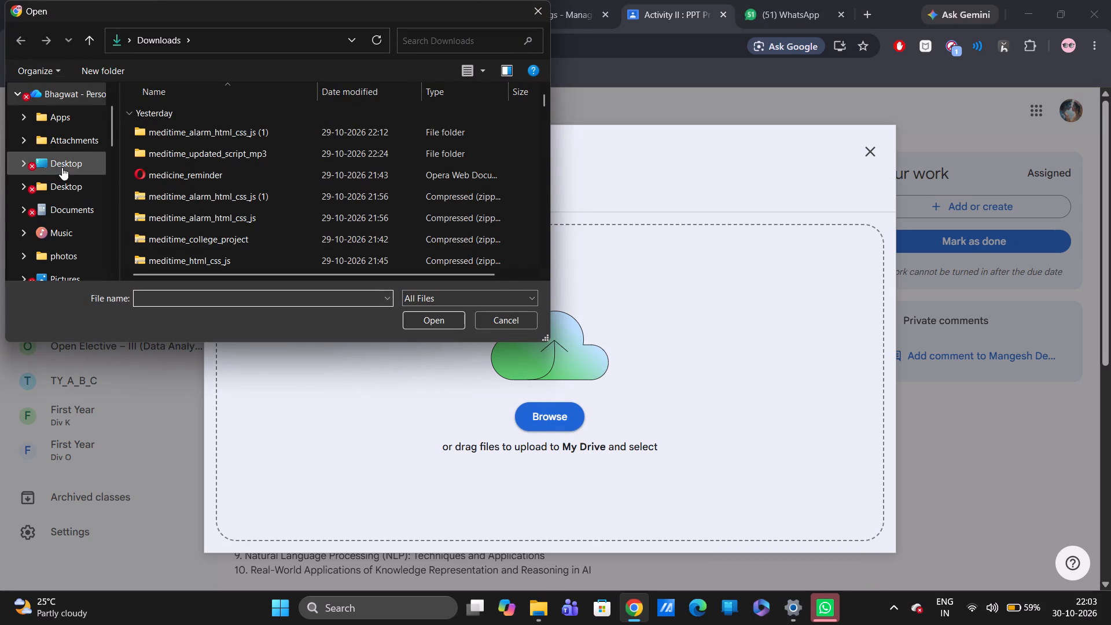
{"action": "left_click", "coordinate": [67, 186]}
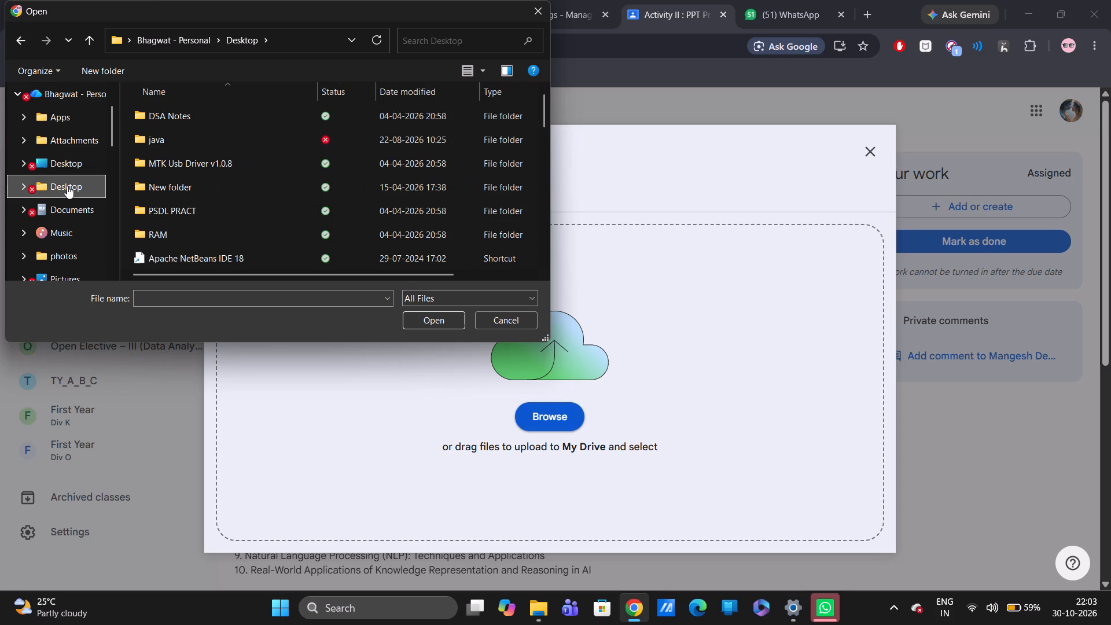
{"action": "left_click", "coordinate": [100, 168]}
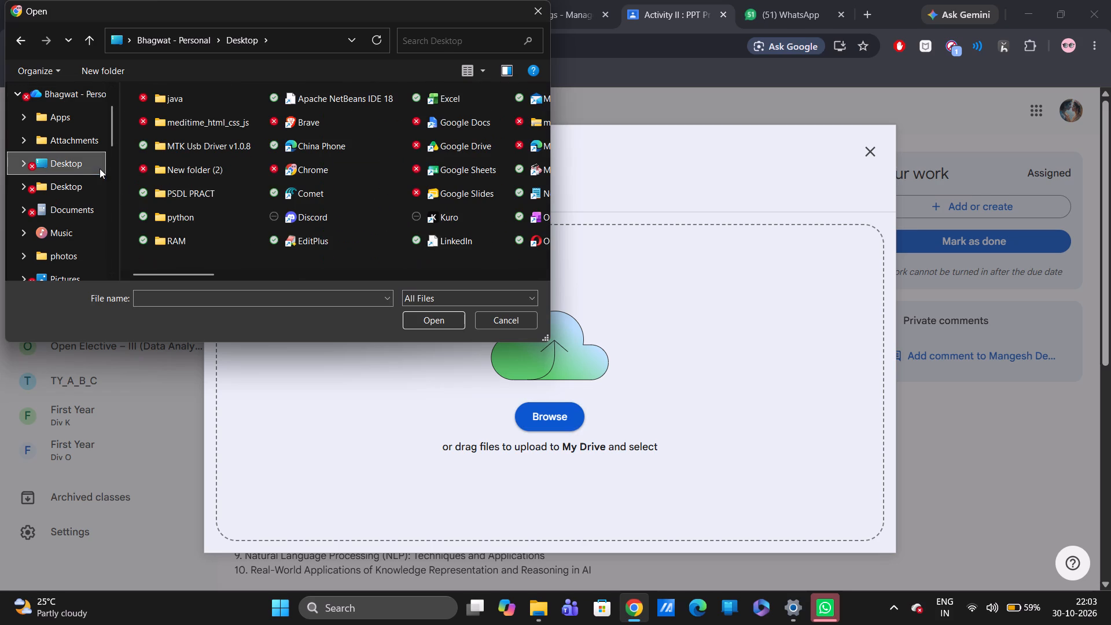
{"action": "double_click", "coordinate": [207, 178]}
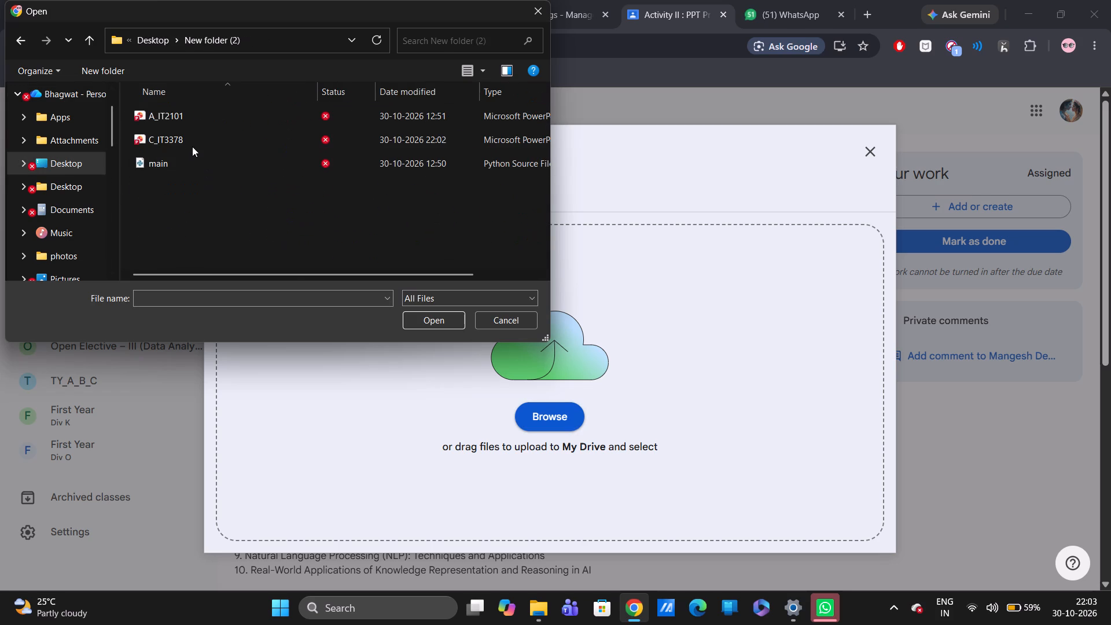
{"action": "left_click", "coordinate": [188, 142]}
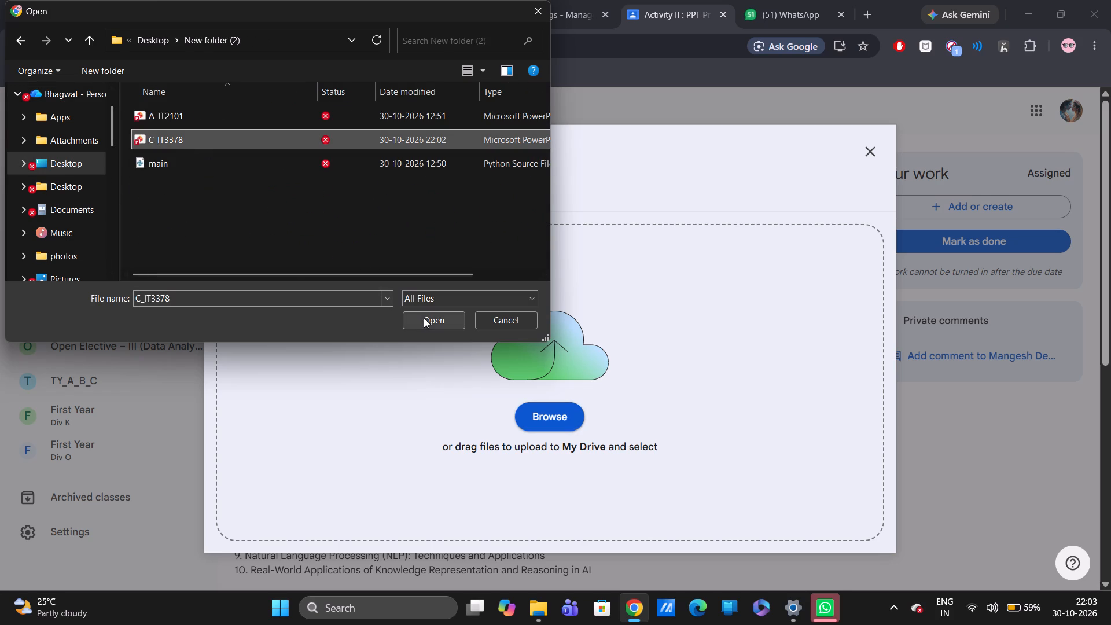
{"action": "left_click", "coordinate": [424, 318]}
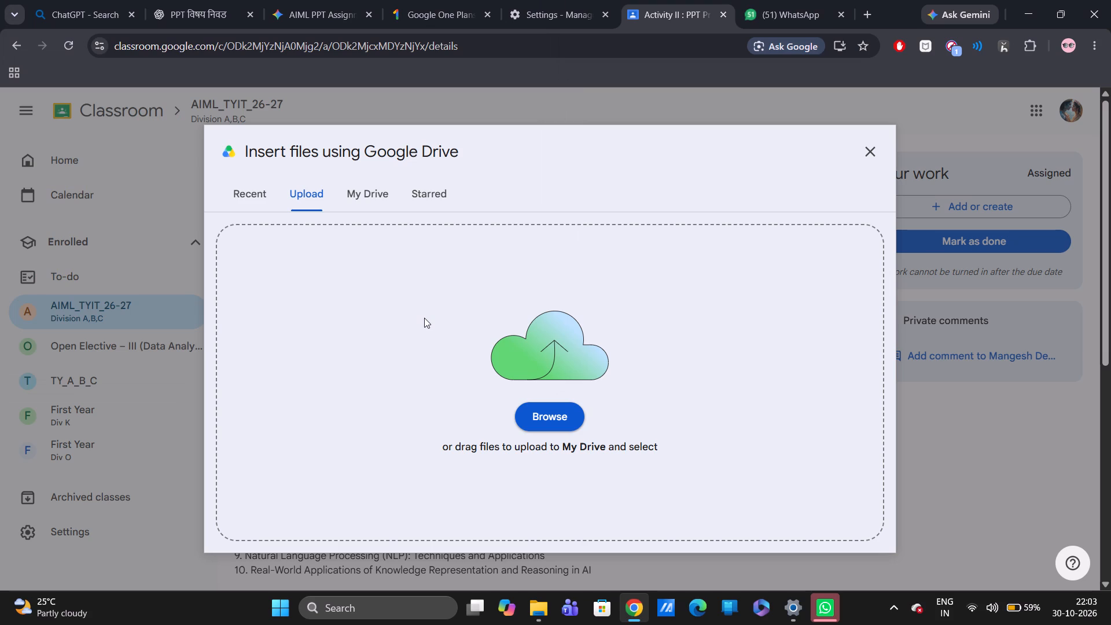
{"action": "left_click", "coordinate": [550, 416]}
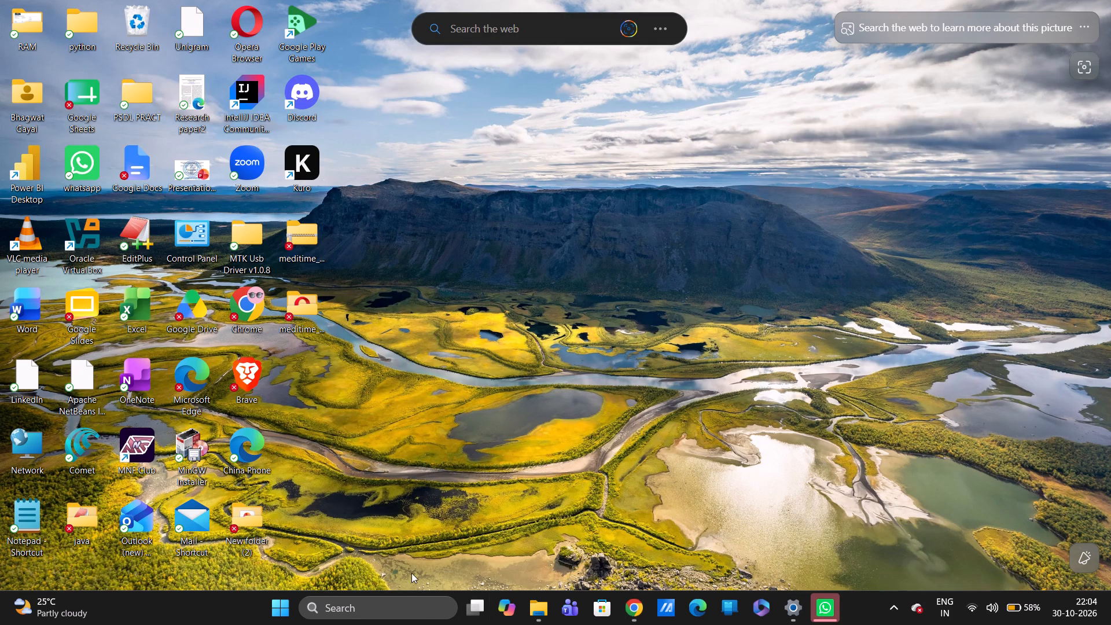
Launch Visual Studio Code from the Windows recent searches.
{"action": "left_click", "coordinate": [389, 608]}
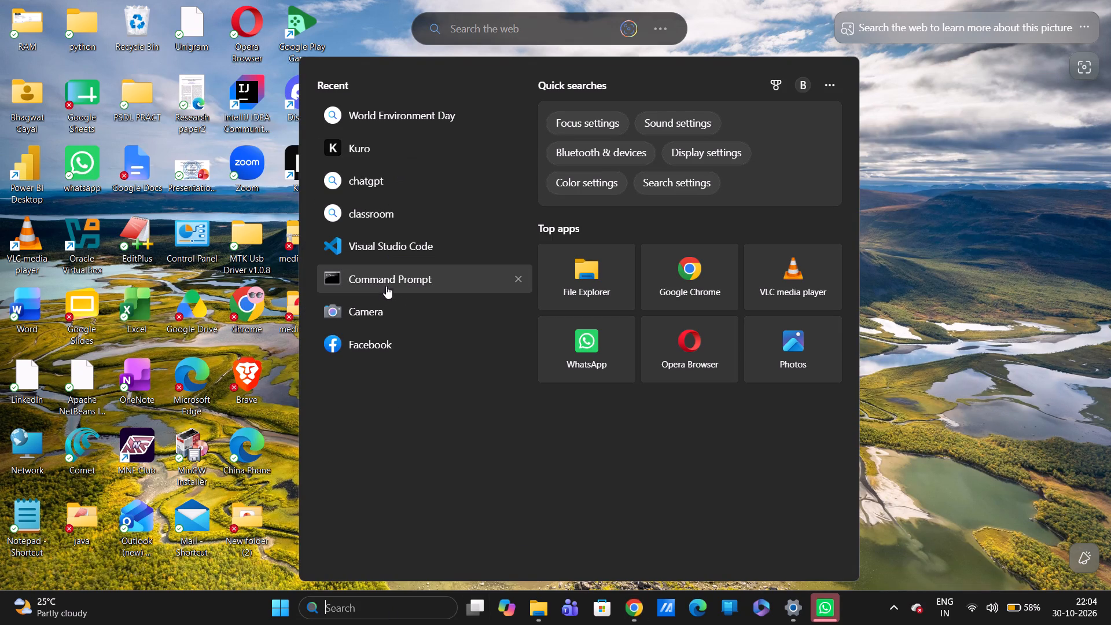
{"action": "left_click", "coordinate": [393, 245]}
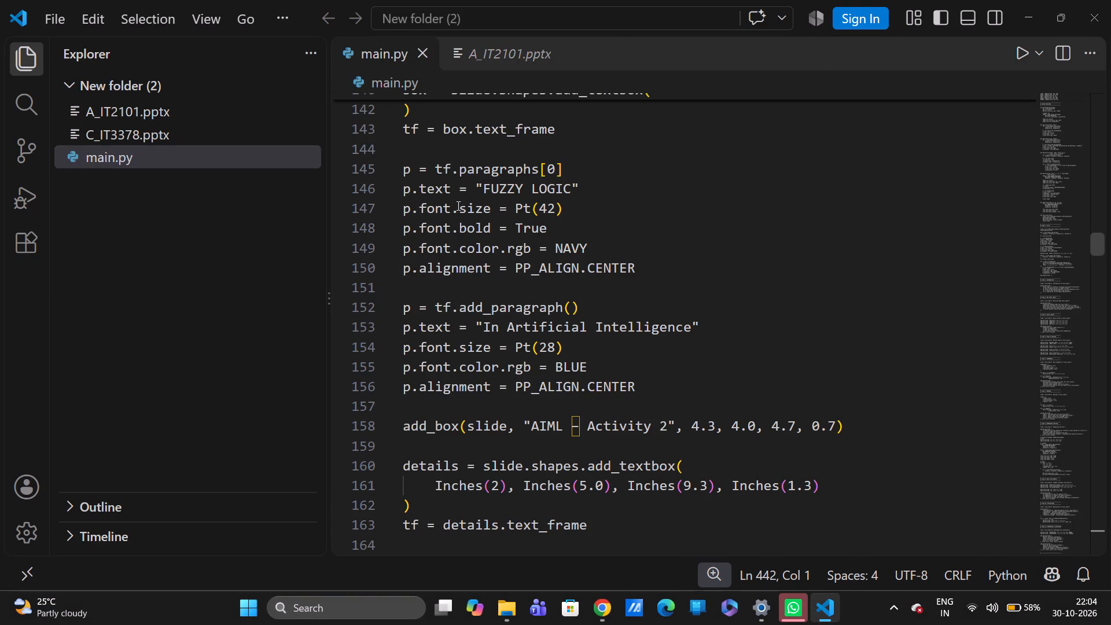
Replace the entire contents of main.py with the copied presentation code, closing the release notes page.
{"action": "scroll", "coordinate": [447, 236], "scroll_direction": "up", "scroll_amount": 6}
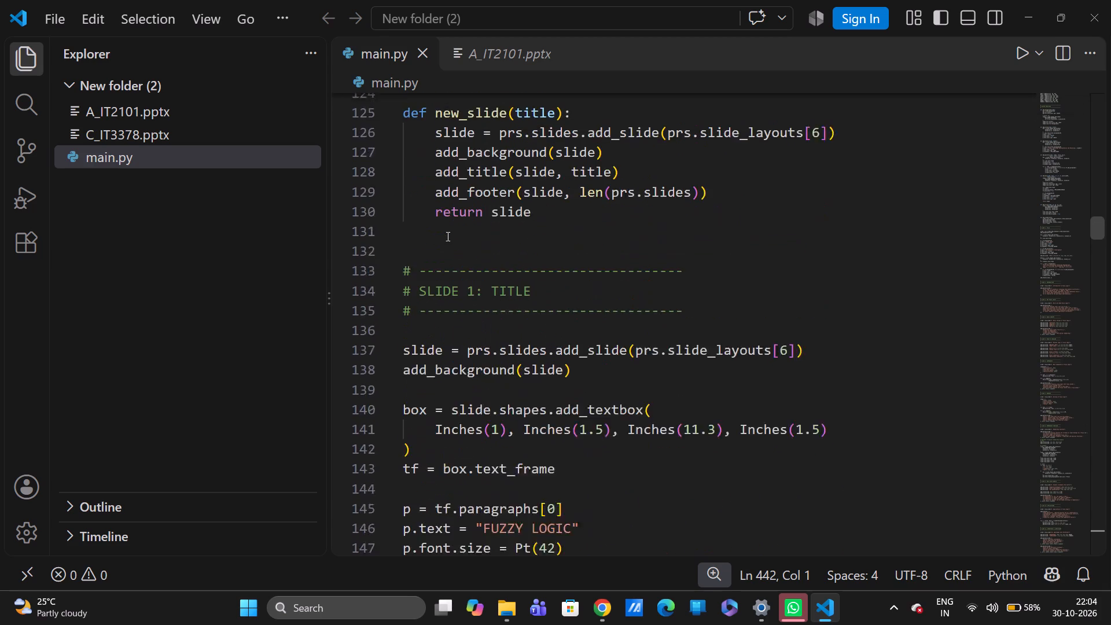
{"action": "scroll", "coordinate": [447, 236], "scroll_direction": "up", "scroll_amount": 15}
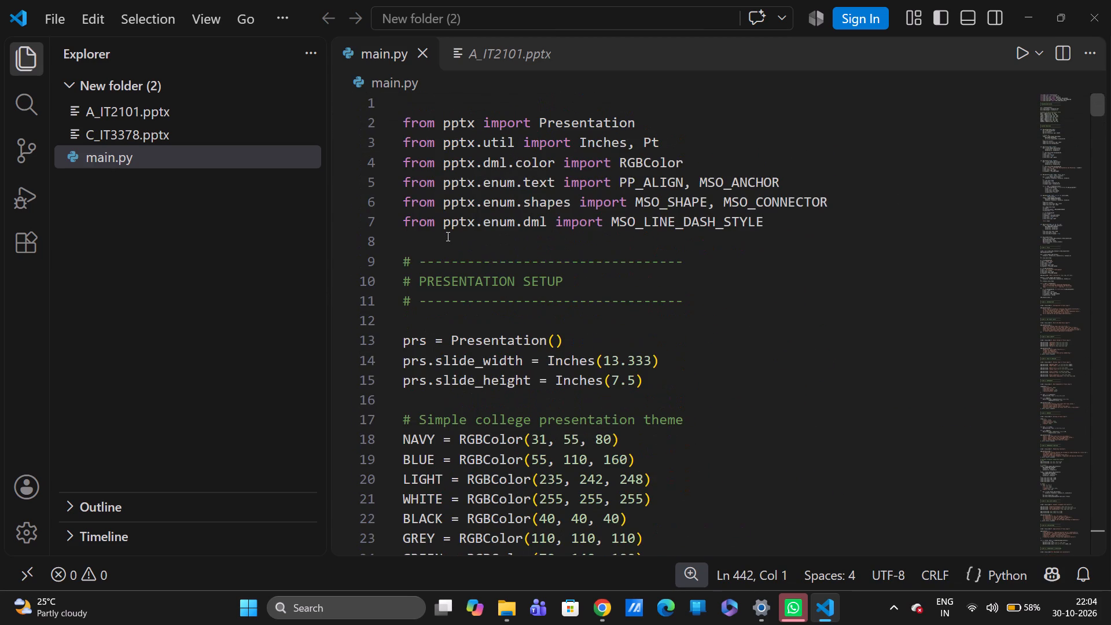
{"action": "left_click", "coordinate": [401, 115]}
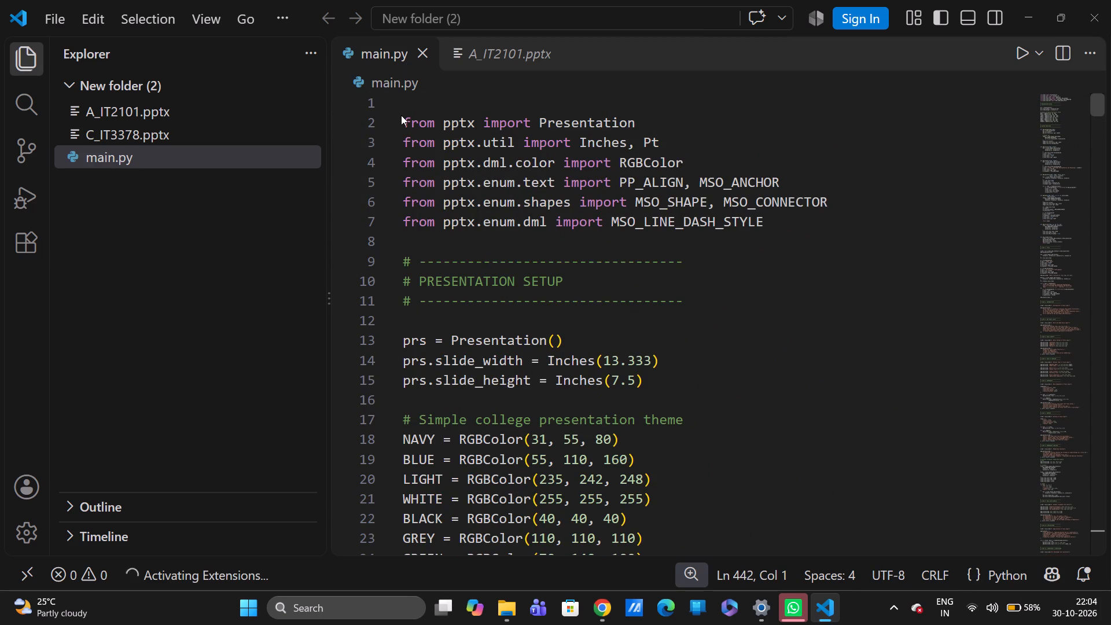
{"action": "left_click", "coordinate": [415, 124]}
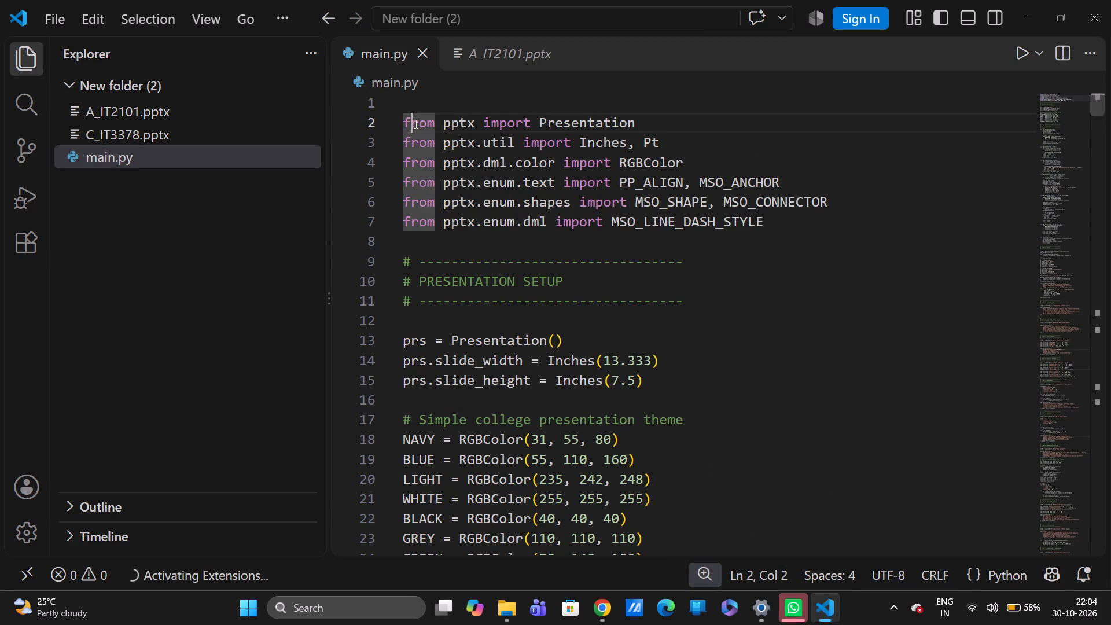
{"action": "key", "text": "ctrl+a"}
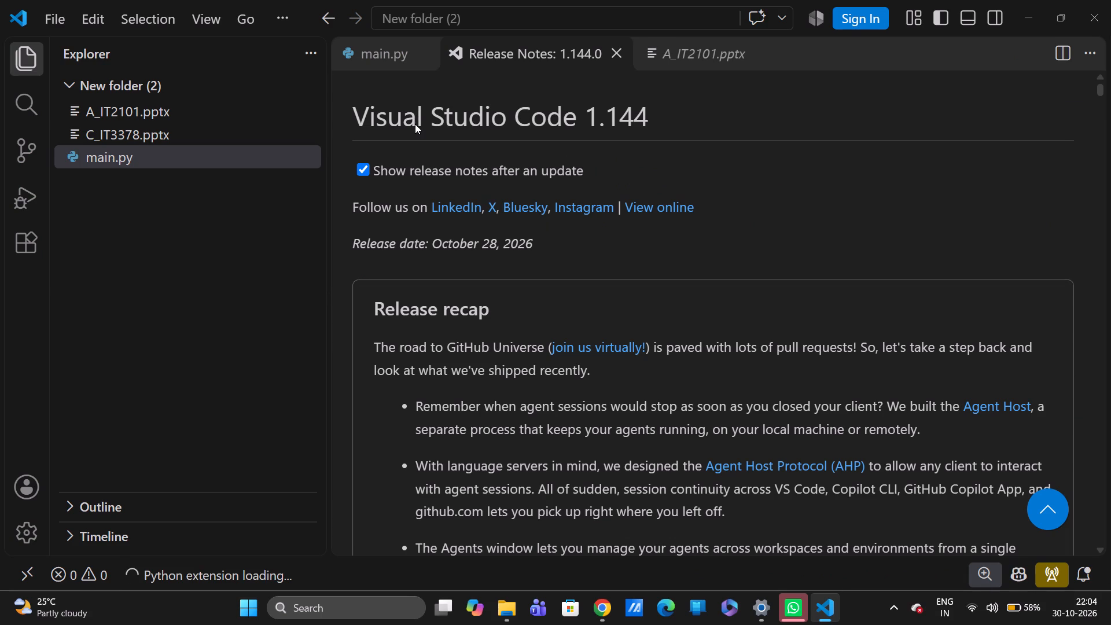
{"action": "left_click", "coordinate": [524, 45]}
{"action": "left_click", "coordinate": [616, 46]}
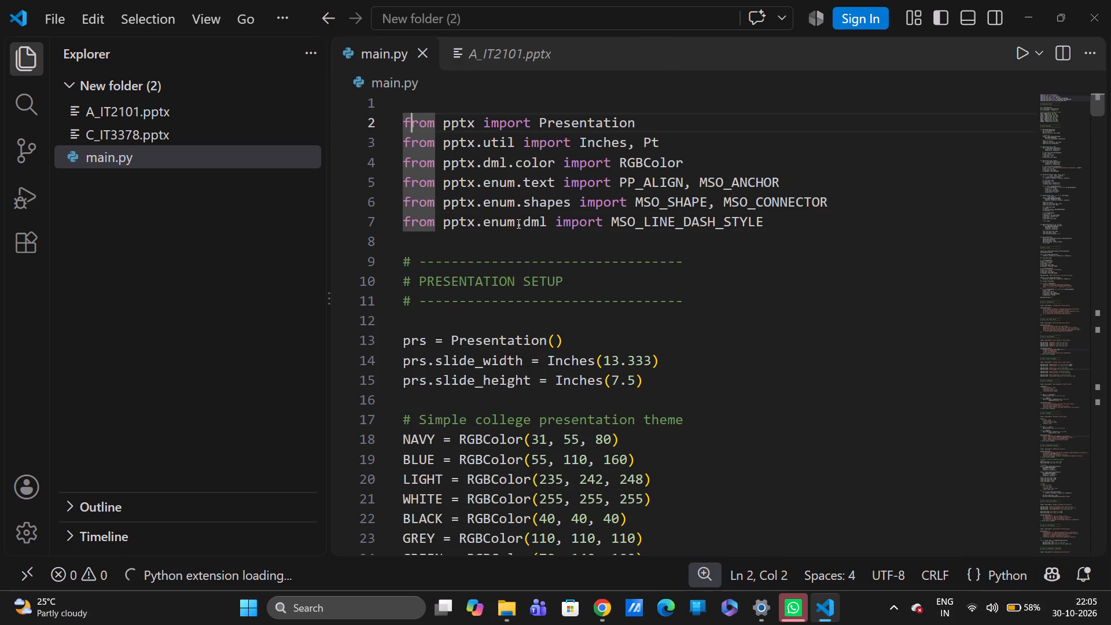
{"action": "left_click", "coordinate": [517, 223]}
{"action": "key", "text": "ctrl+a"}
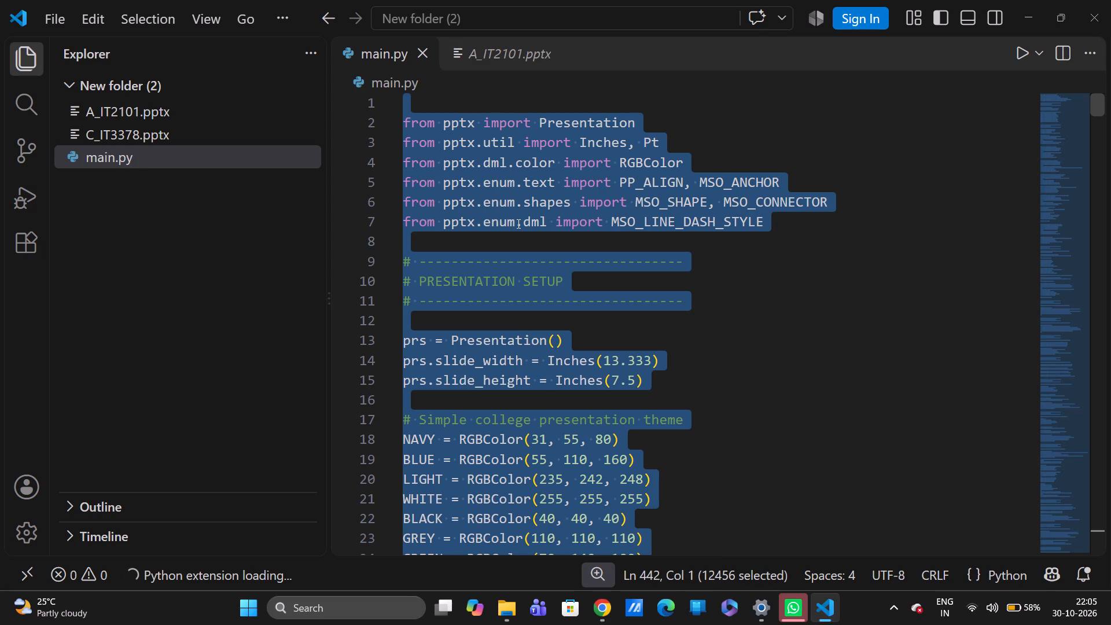
{"action": "key", "text": "BackSpace"}
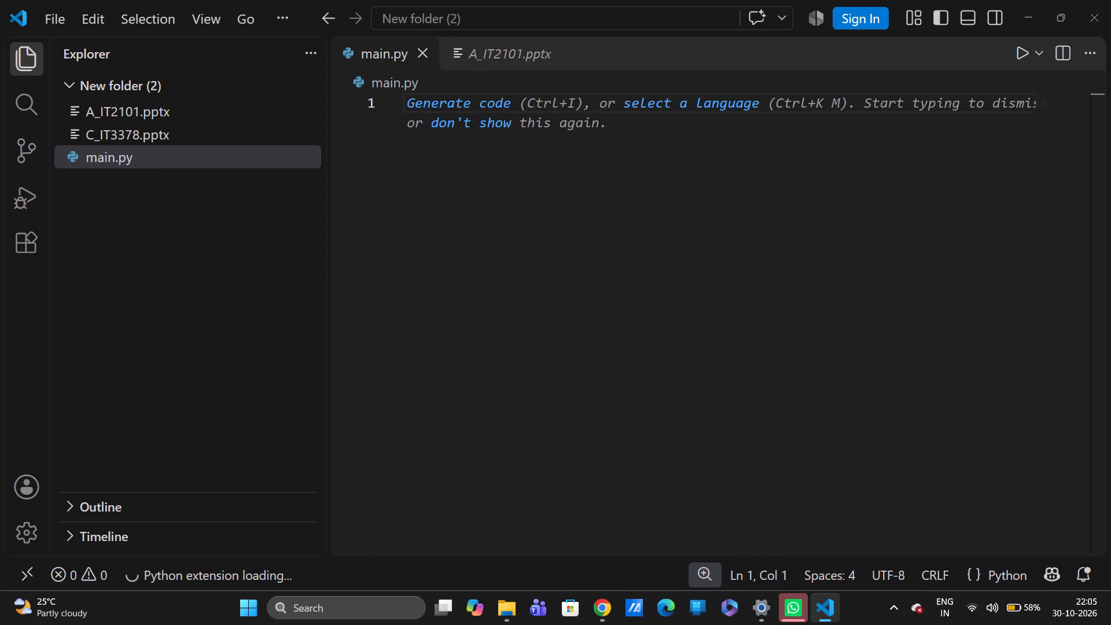
{"action": "key", "text": "ctrl+v"}
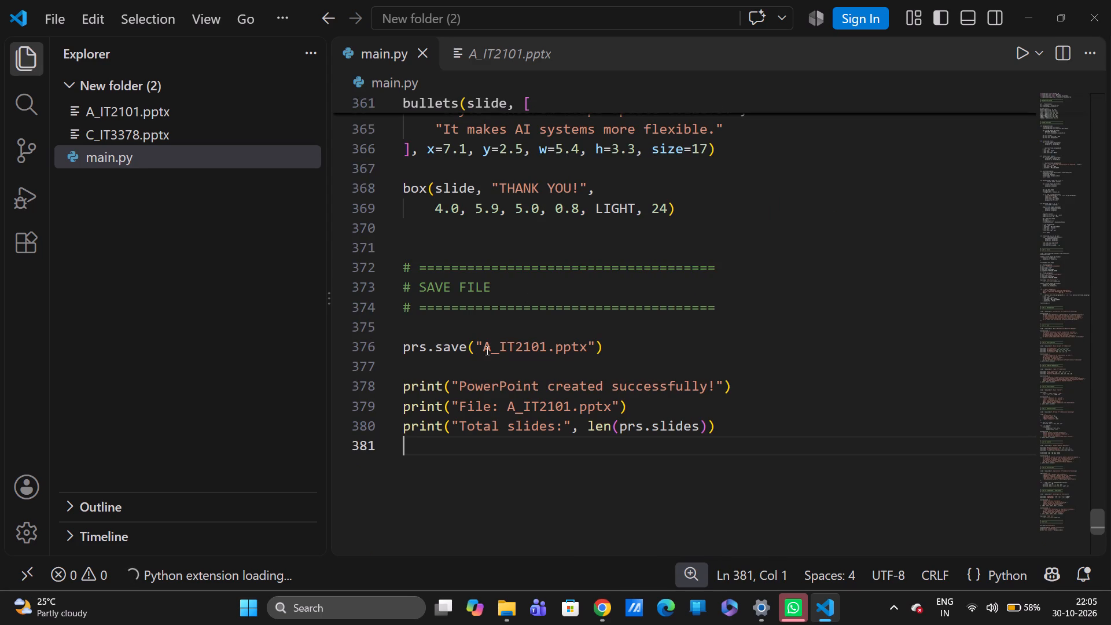
Change the output file name in the prs.save line of main.py to C_IT3376.pptx.
{"action": "left_click_drag", "start_coordinate": [484, 349], "coordinate": [528, 348]}
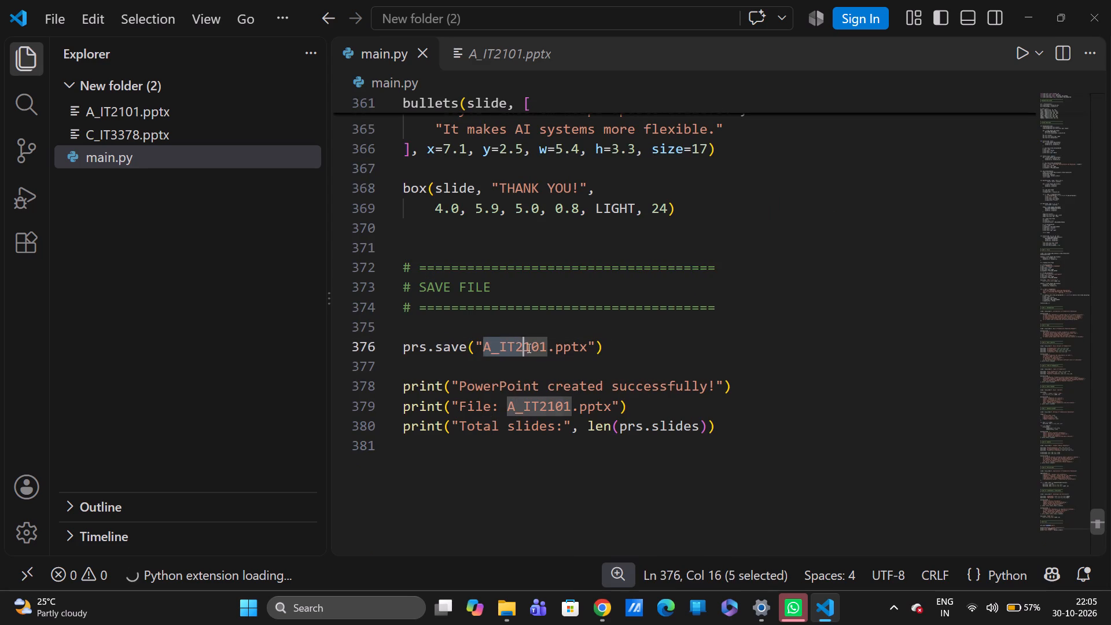
{"action": "left_click_drag", "start_coordinate": [528, 348], "coordinate": [569, 347]}
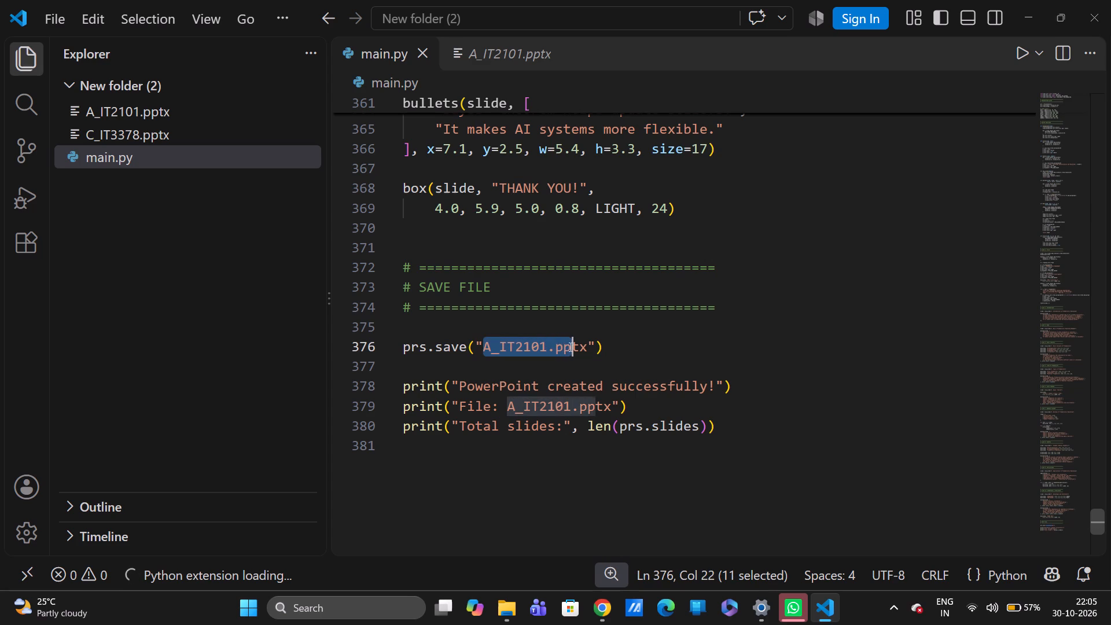
{"action": "left_click_drag", "start_coordinate": [569, 347], "coordinate": [547, 344]}
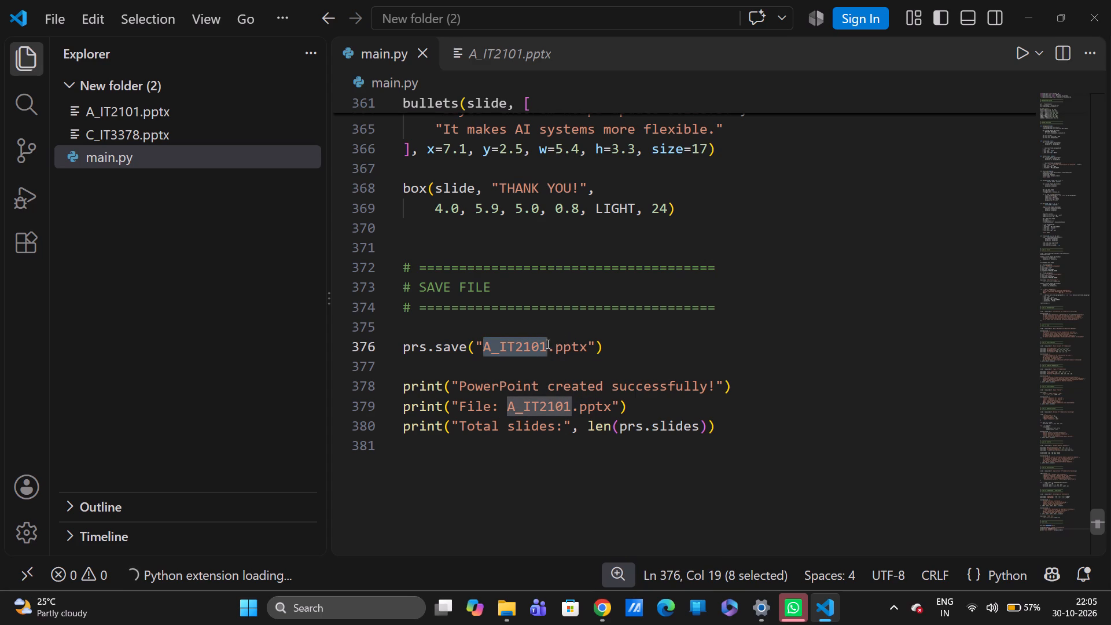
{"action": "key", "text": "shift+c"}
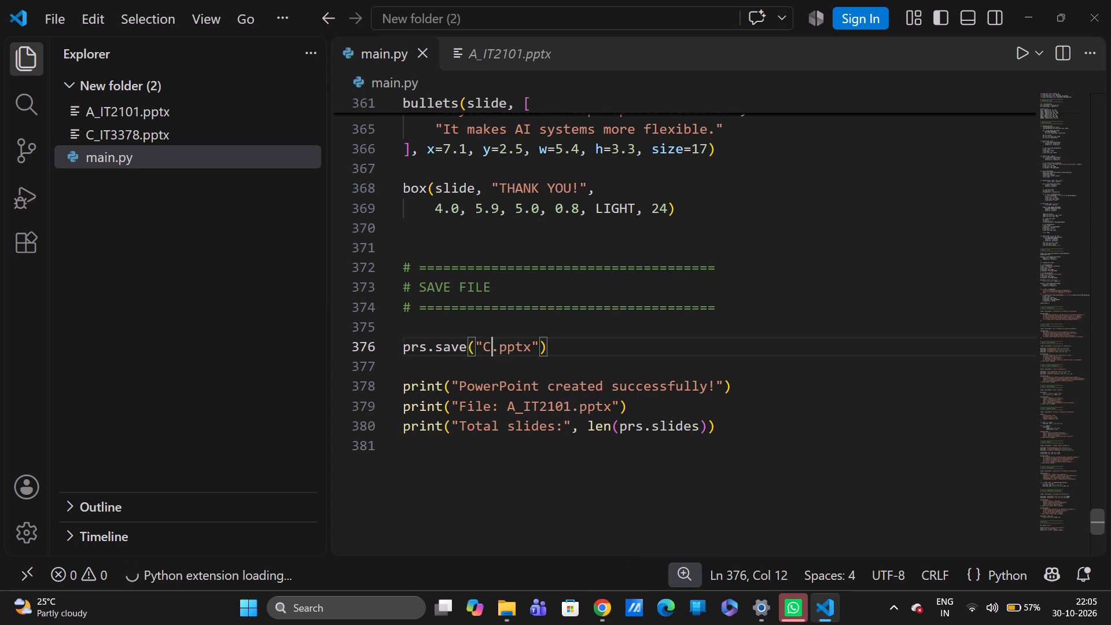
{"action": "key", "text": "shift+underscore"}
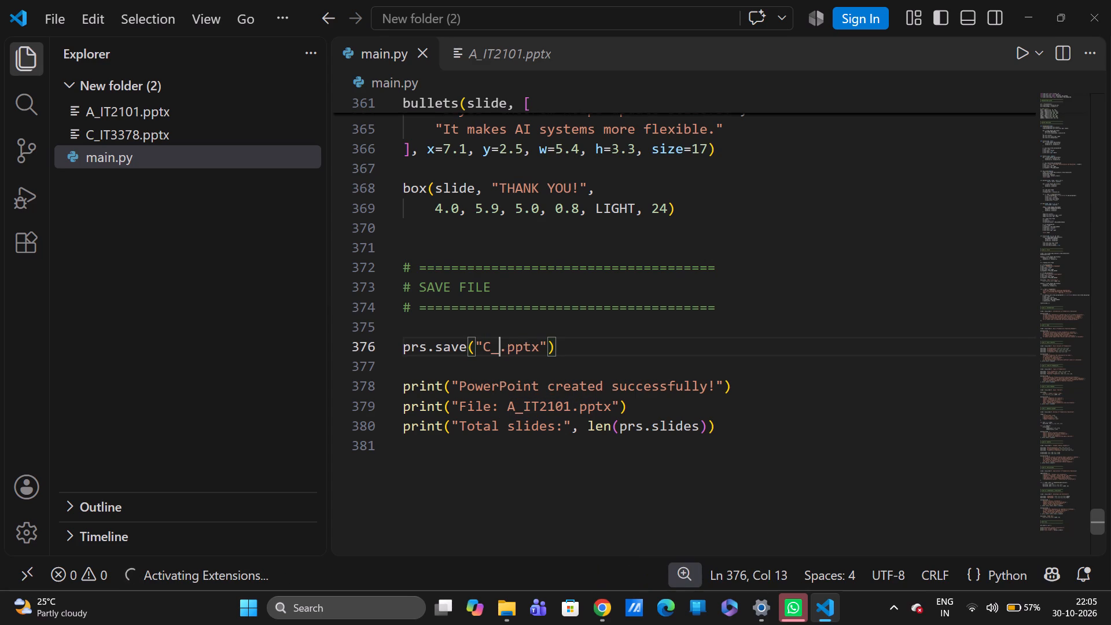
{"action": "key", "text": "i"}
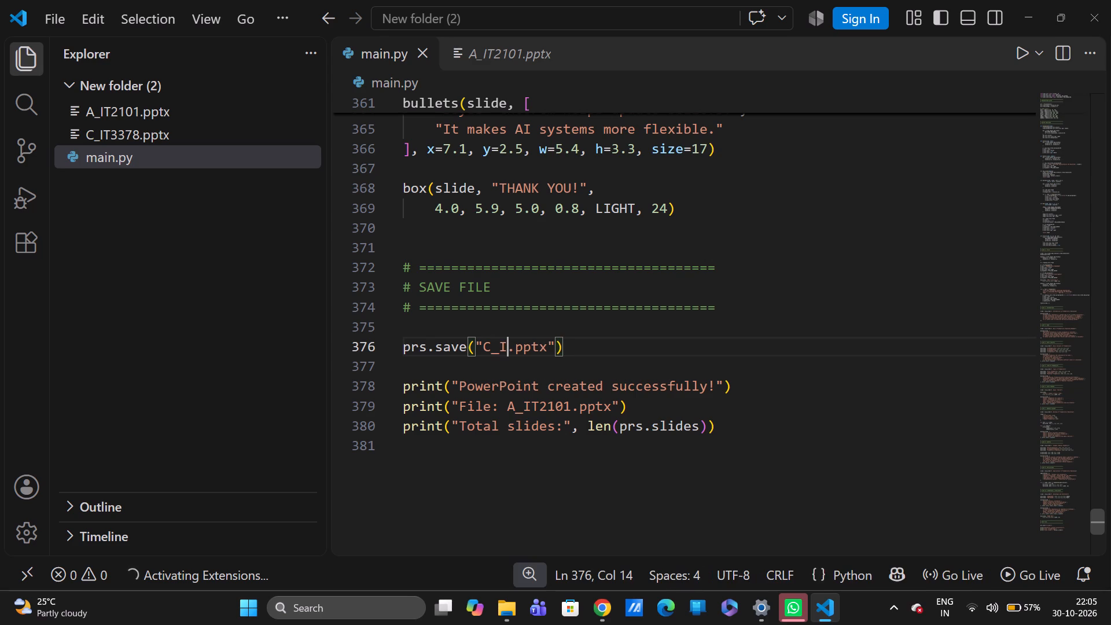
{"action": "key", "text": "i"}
{"action": "key", "text": "BackSpace"}
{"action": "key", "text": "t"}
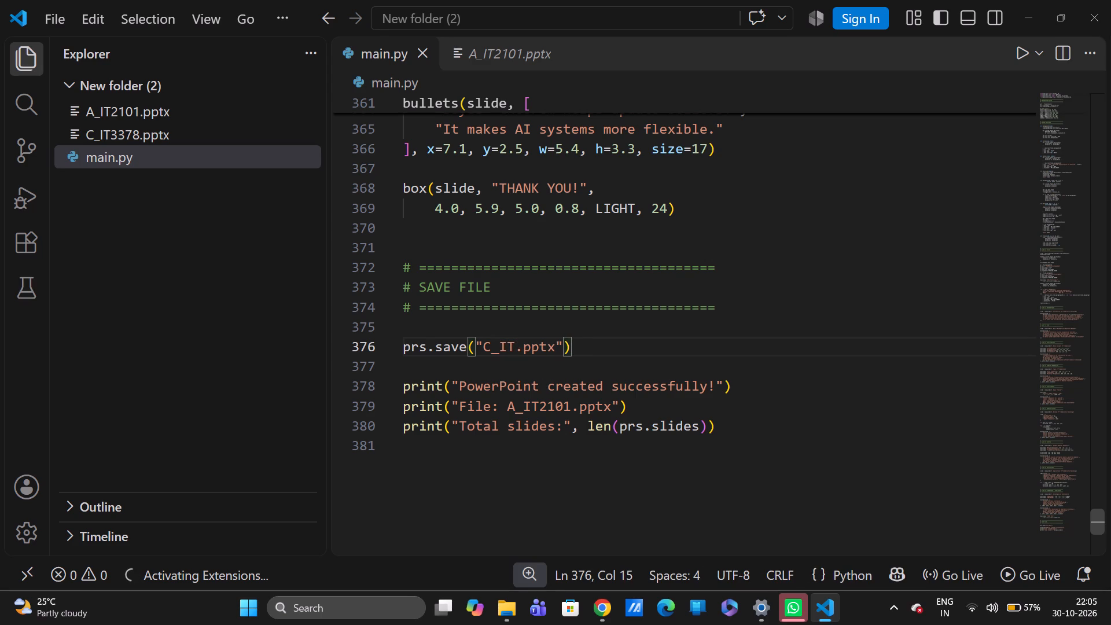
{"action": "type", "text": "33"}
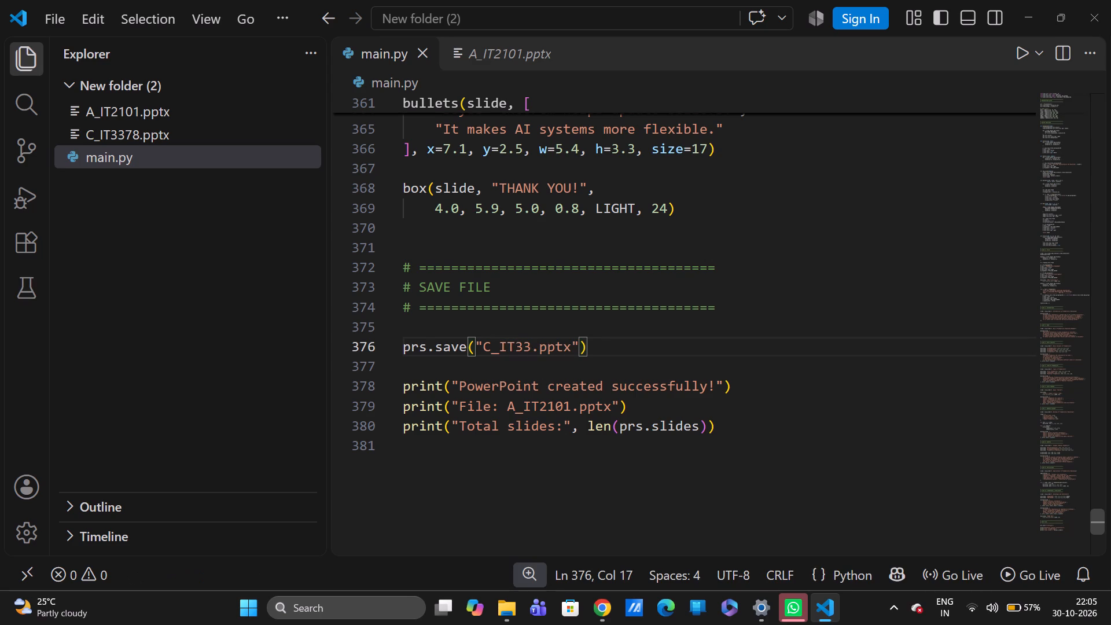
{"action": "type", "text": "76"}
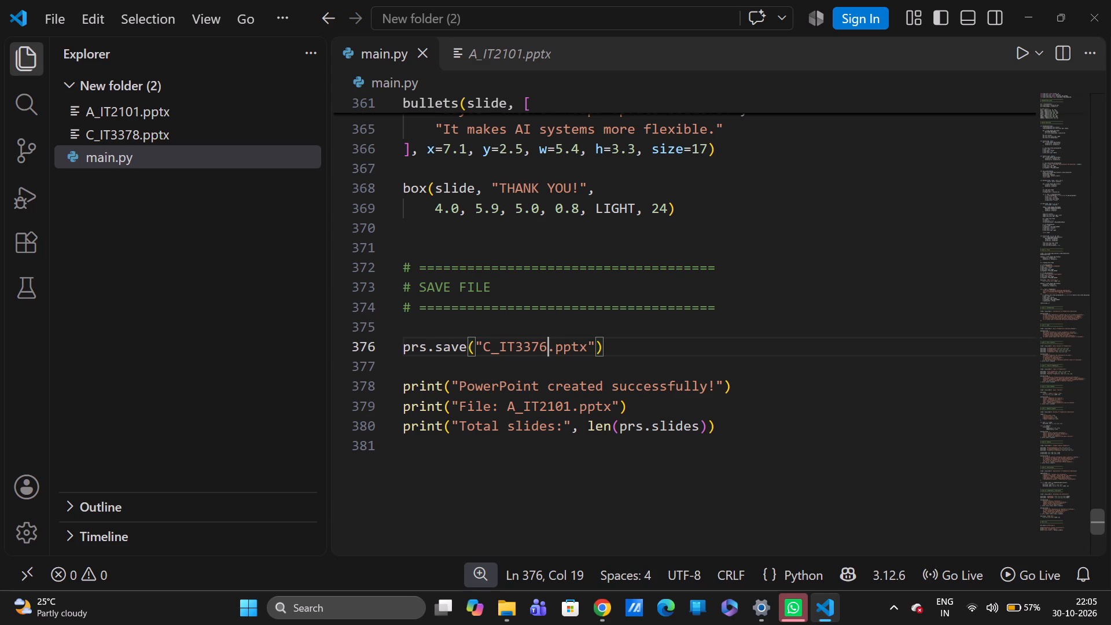
Change the file name in the printed "File:" message to C_IT3376.pptx.
{"action": "scroll", "coordinate": [565, 286], "scroll_direction": "up", "scroll_amount": 3}
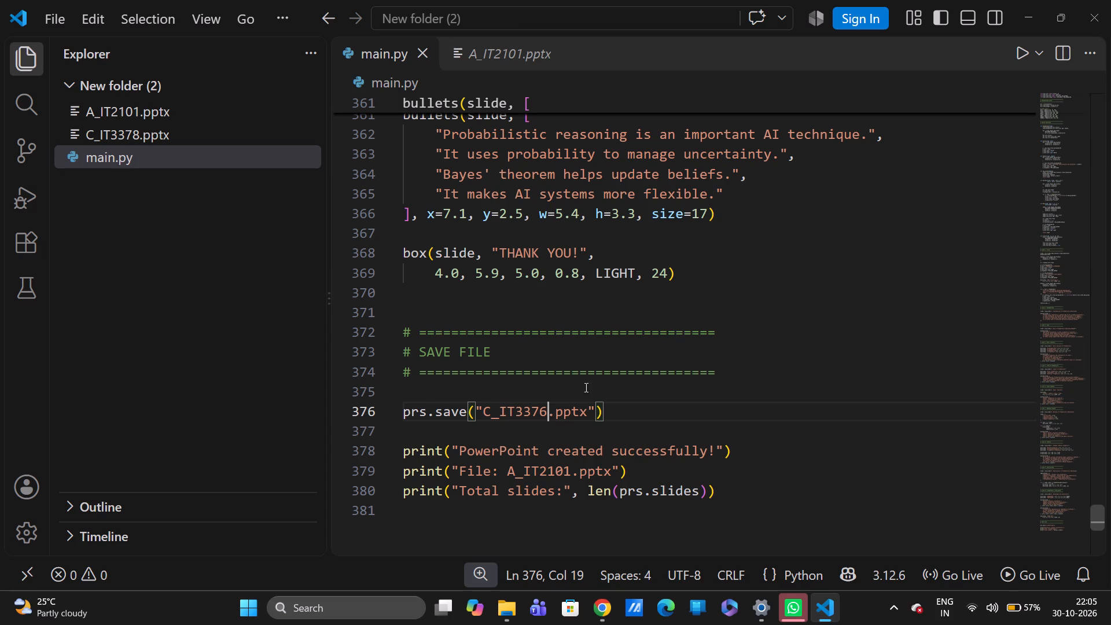
{"action": "left_click", "coordinate": [506, 473]}
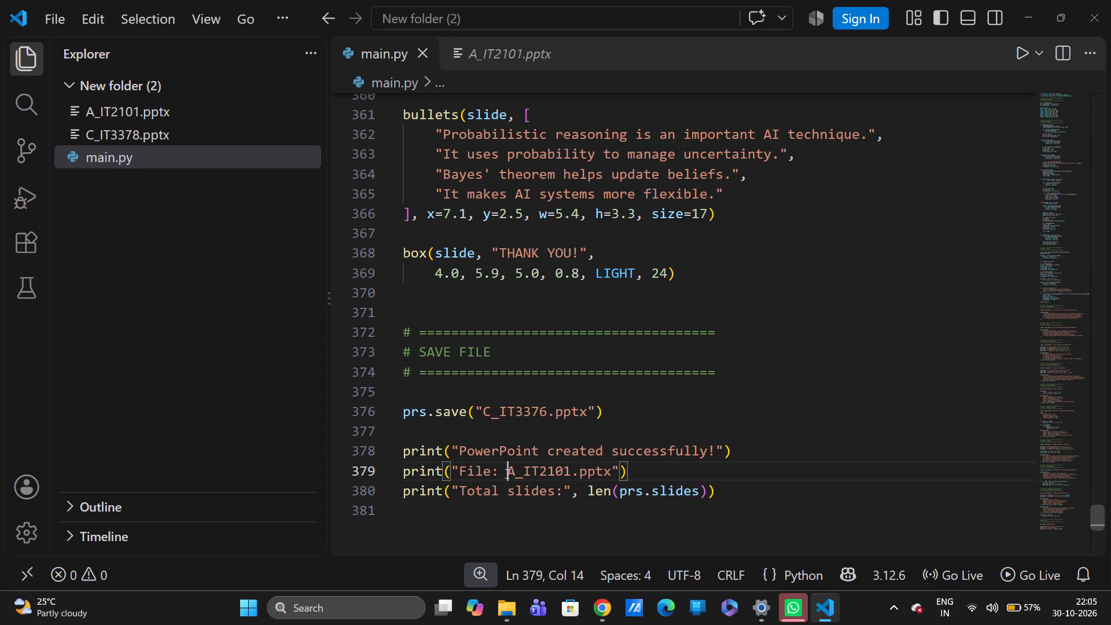
{"action": "left_click_drag", "start_coordinate": [506, 473], "coordinate": [563, 473]}
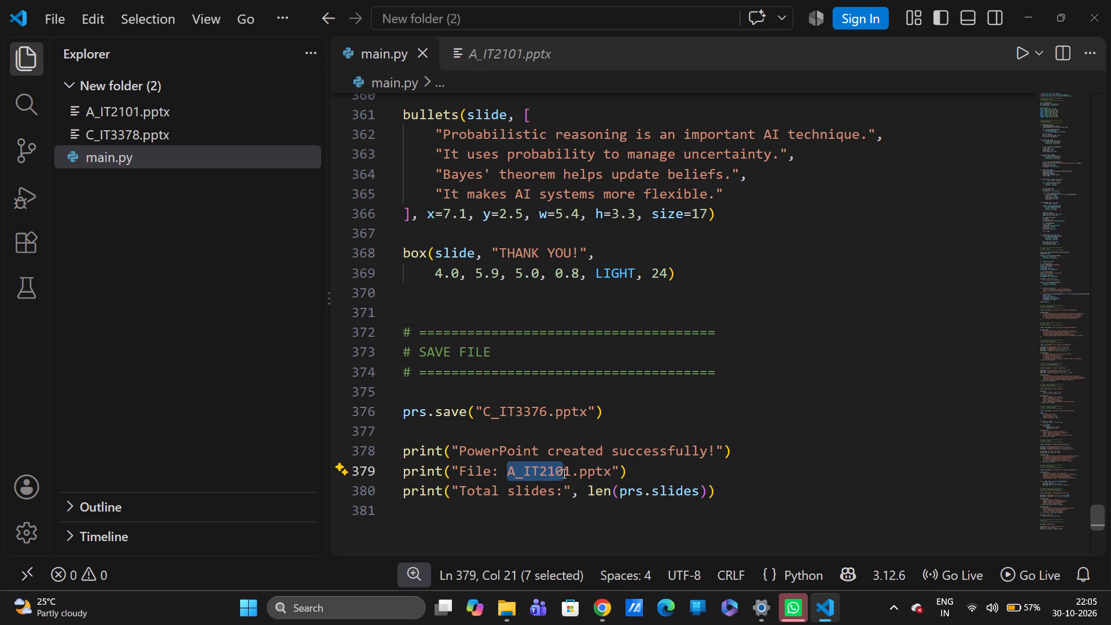
{"action": "left_click_drag", "start_coordinate": [563, 473], "coordinate": [569, 472]}
{"action": "key", "text": "BackSpace"}
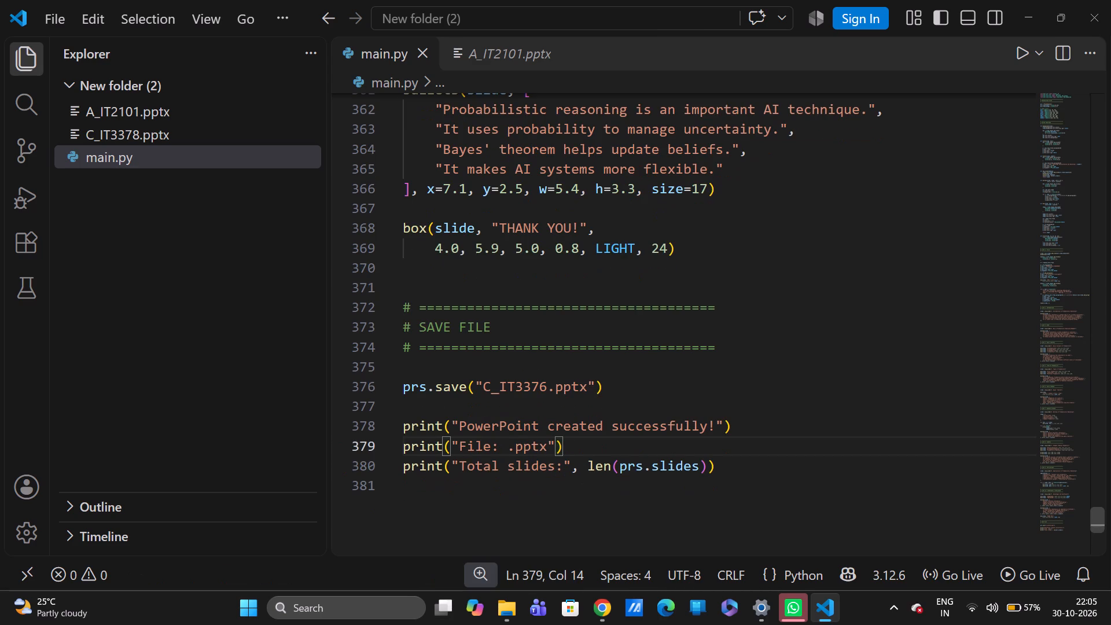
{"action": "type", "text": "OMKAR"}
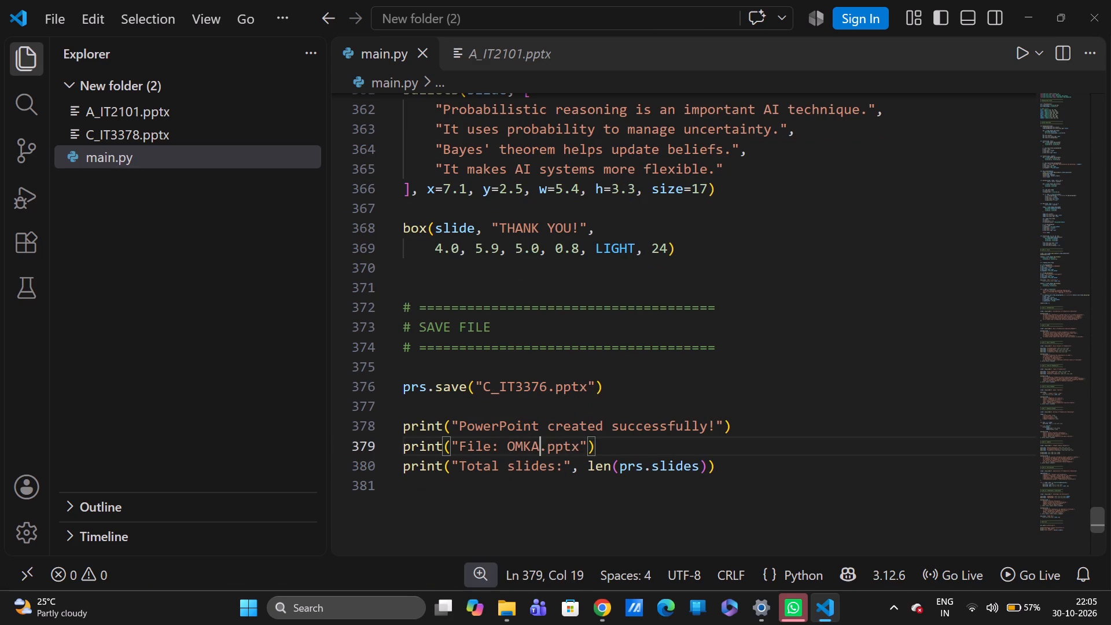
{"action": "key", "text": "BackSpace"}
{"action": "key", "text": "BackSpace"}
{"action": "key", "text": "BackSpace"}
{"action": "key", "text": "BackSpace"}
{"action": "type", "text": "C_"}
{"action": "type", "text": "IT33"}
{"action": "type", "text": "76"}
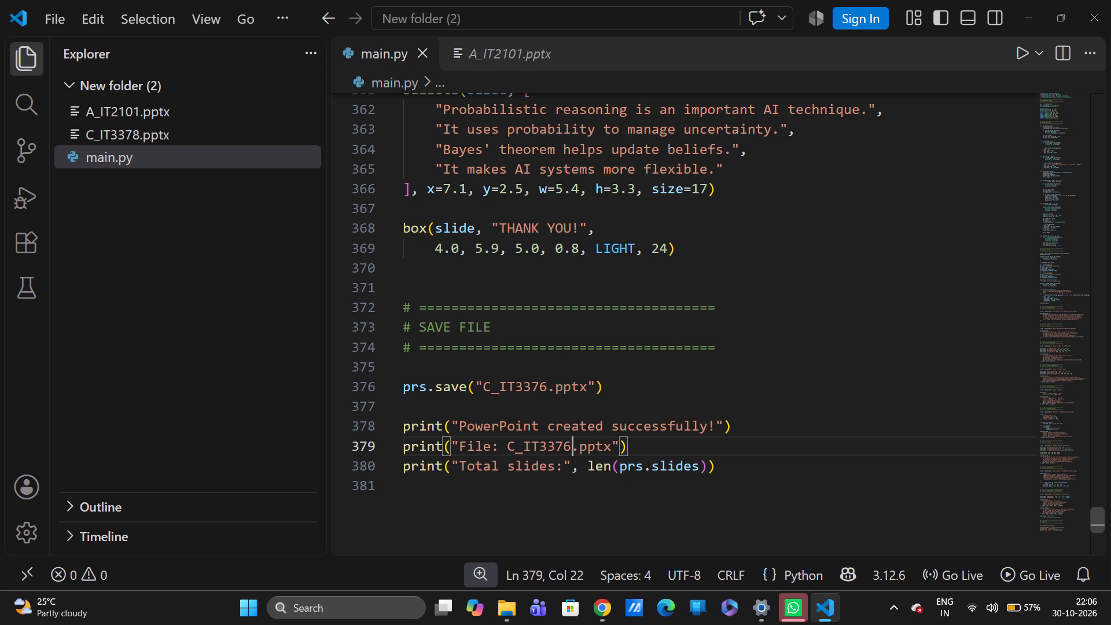
{"action": "left_click", "coordinate": [677, 450]}
Review the whole main.py script from the imports and helper functions through the slide content to the save section.
{"action": "scroll", "coordinate": [677, 450], "scroll_direction": "up", "scroll_amount": 7}
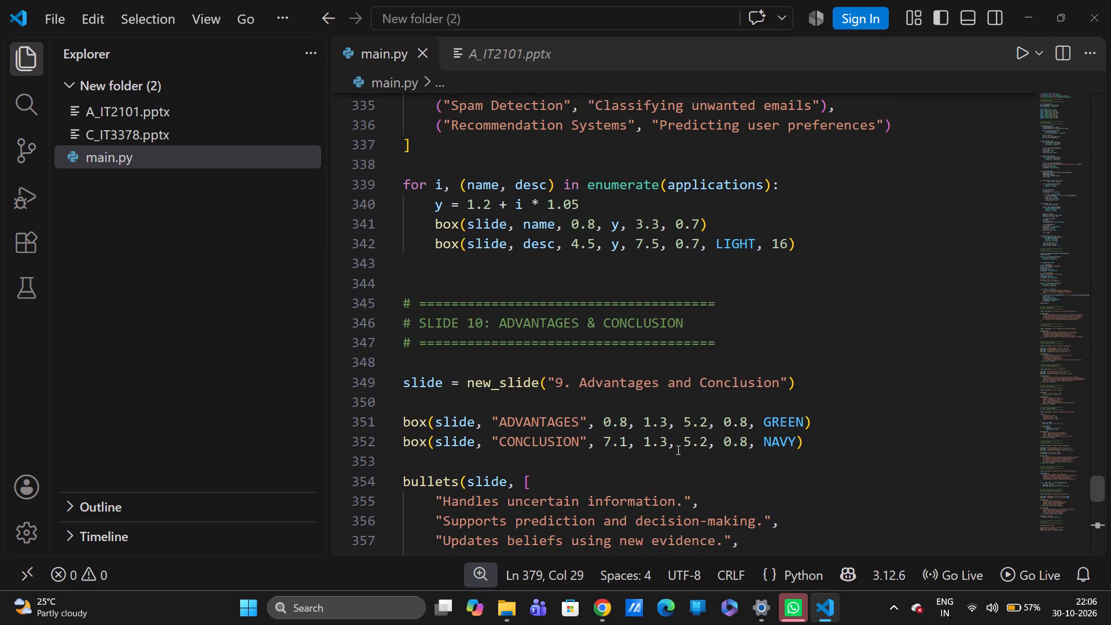
{"action": "scroll", "coordinate": [677, 450], "scroll_direction": "up", "scroll_amount": 20}
{"action": "scroll", "coordinate": [677, 450], "scroll_direction": "up", "scroll_amount": 9}
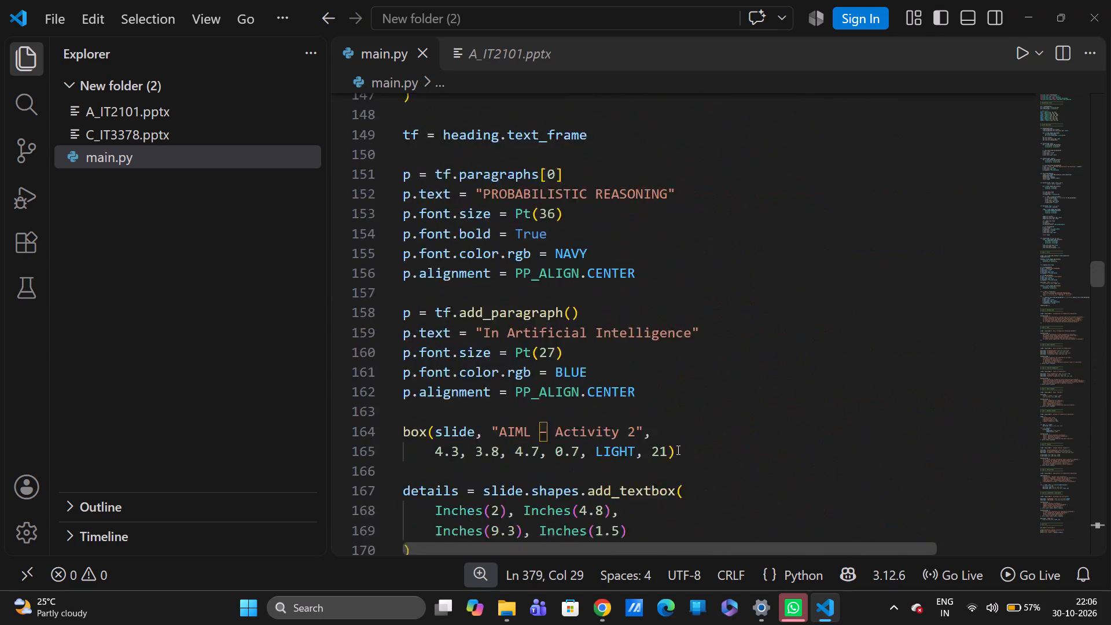
{"action": "scroll", "coordinate": [677, 450], "scroll_direction": "up", "scroll_amount": 14}
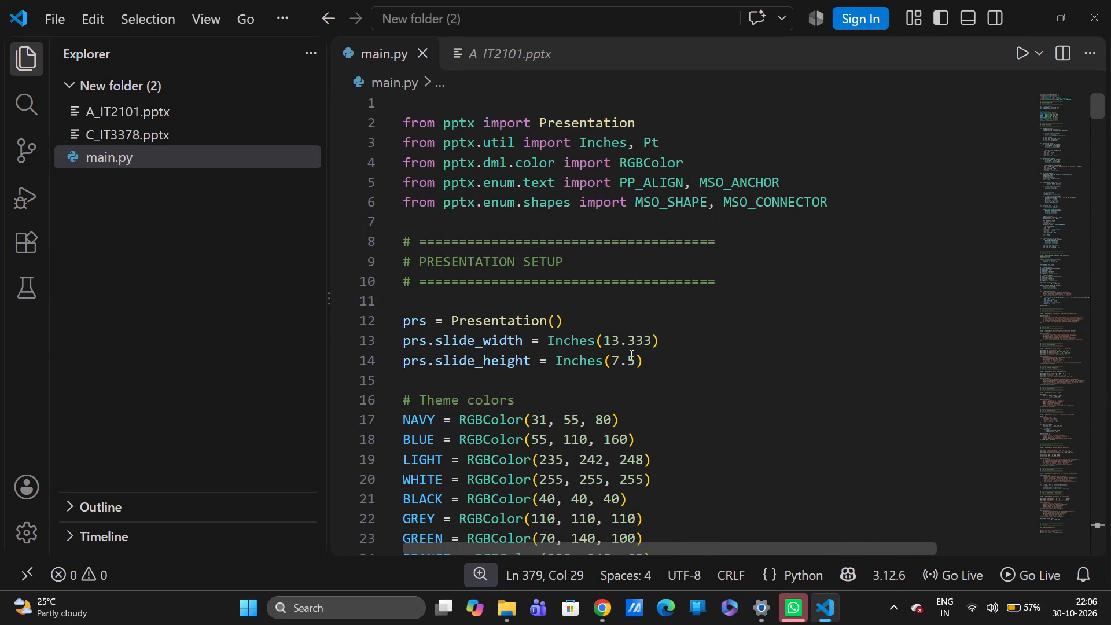
{"action": "scroll", "coordinate": [630, 354], "scroll_direction": "down", "scroll_amount": 4}
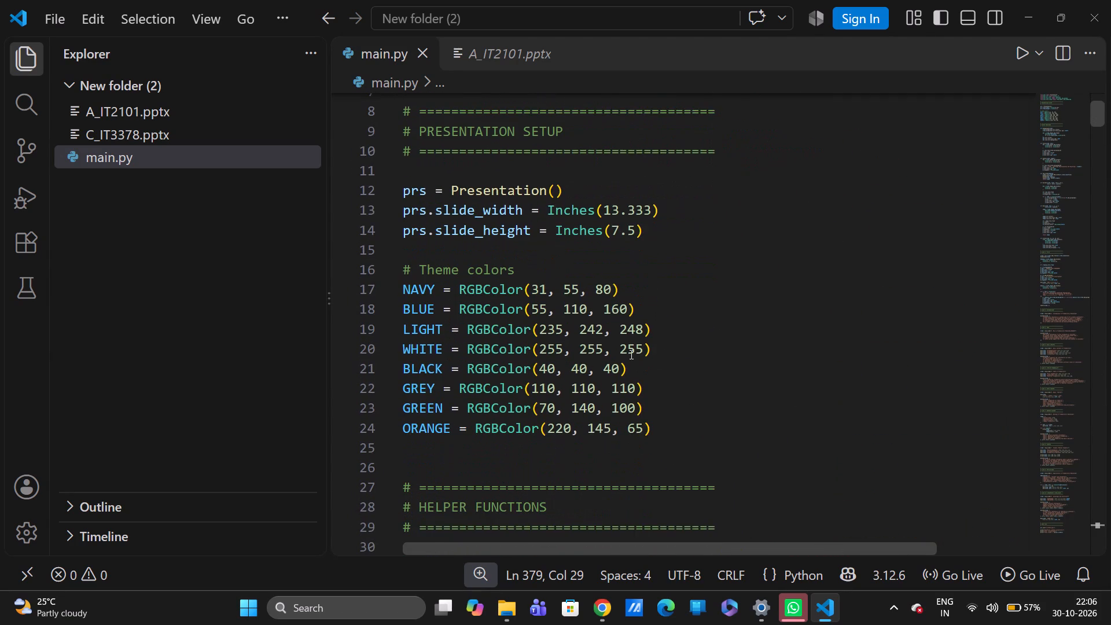
{"action": "scroll", "coordinate": [630, 354], "scroll_direction": "down", "scroll_amount": 5}
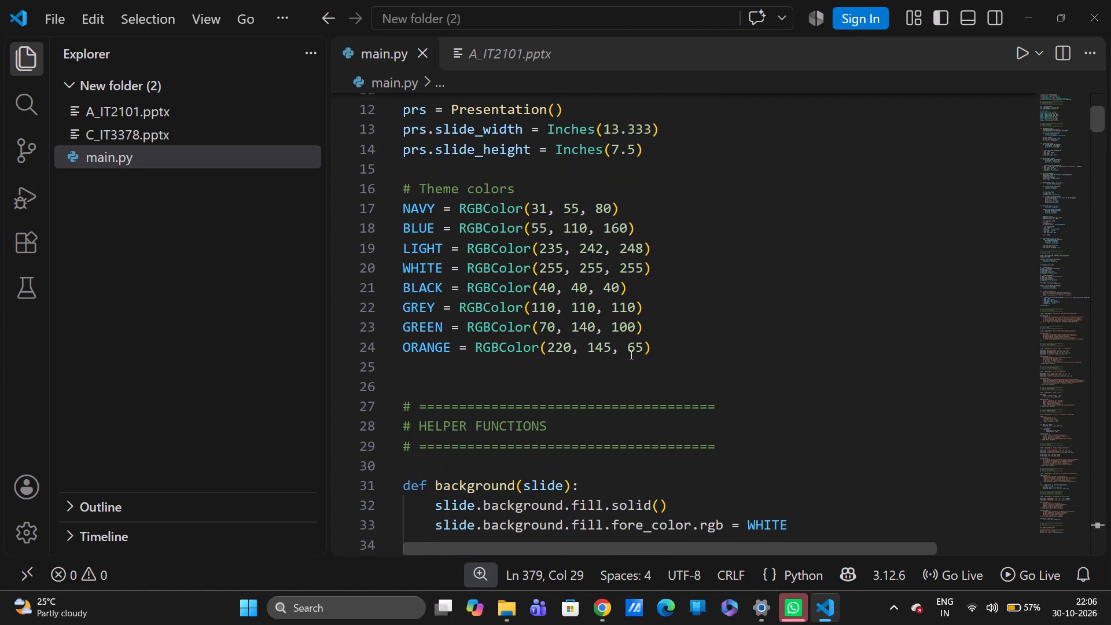
{"action": "scroll", "coordinate": [630, 354], "scroll_direction": "down", "scroll_amount": 8}
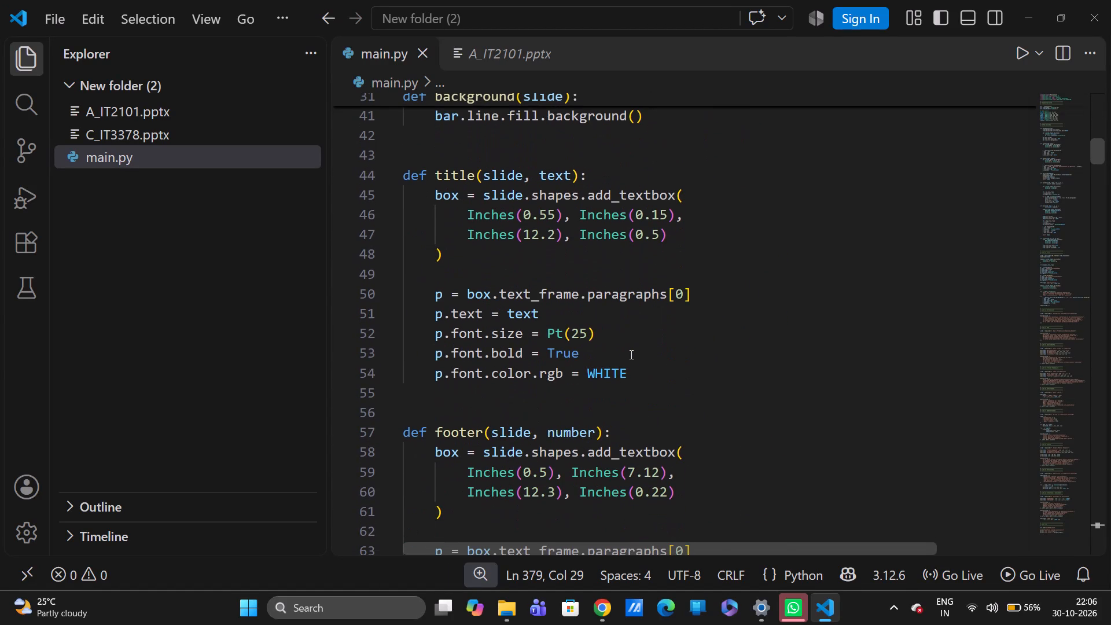
{"action": "scroll", "coordinate": [630, 354], "scroll_direction": "down", "scroll_amount": 8}
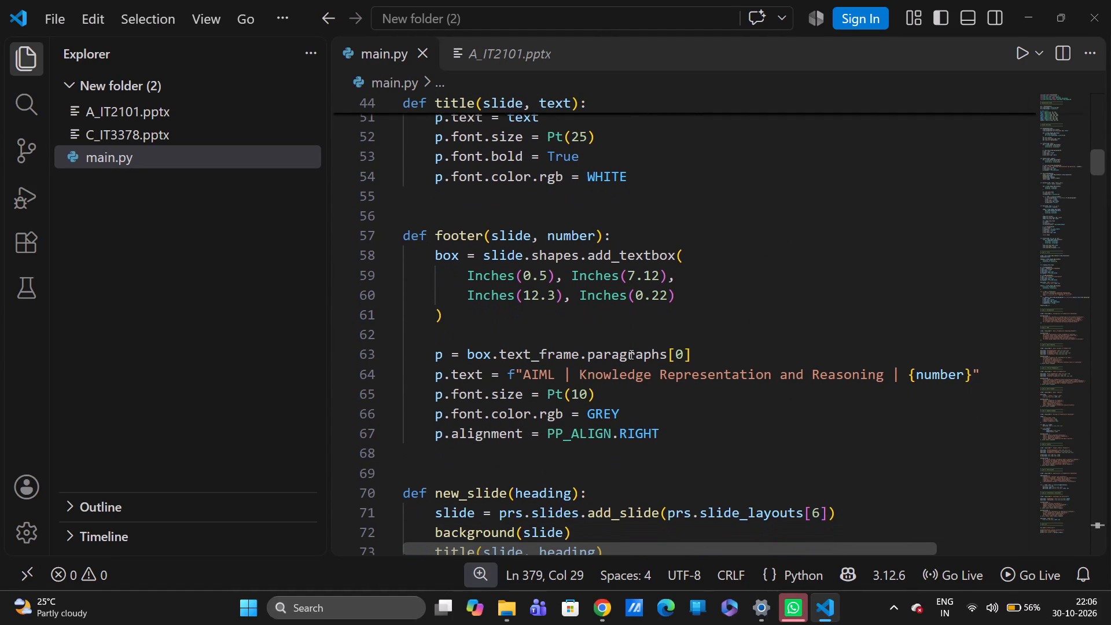
{"action": "scroll", "coordinate": [630, 354], "scroll_direction": "down", "scroll_amount": 1}
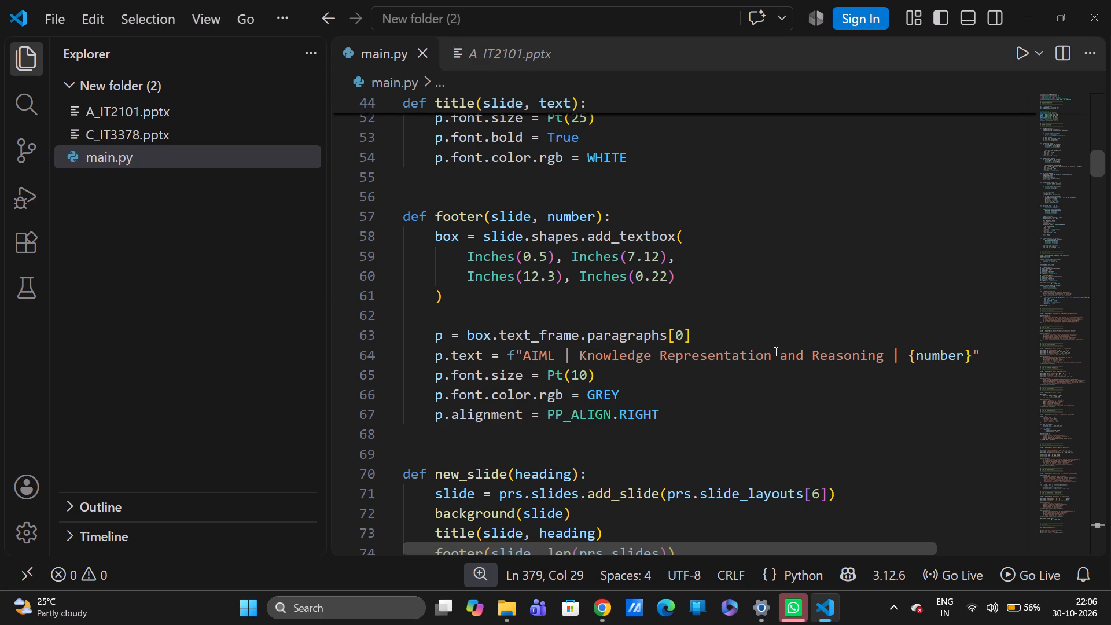
{"action": "scroll", "coordinate": [793, 308], "scroll_direction": "down", "scroll_amount": 15}
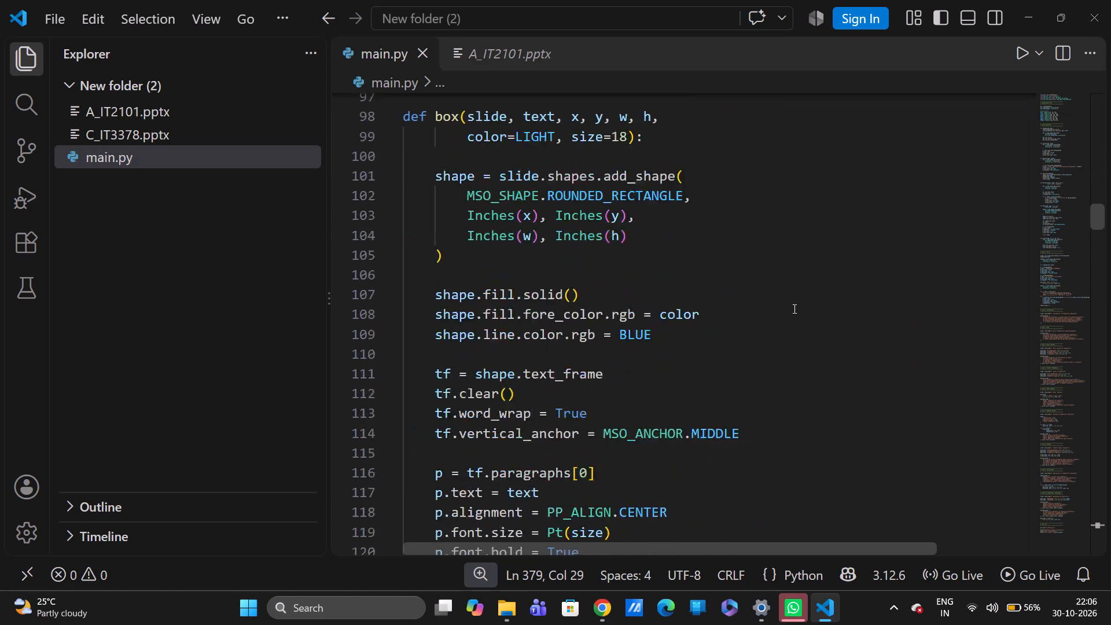
{"action": "scroll", "coordinate": [793, 308], "scroll_direction": "down", "scroll_amount": 14}
{"action": "scroll", "coordinate": [793, 308], "scroll_direction": "down", "scroll_amount": 9}
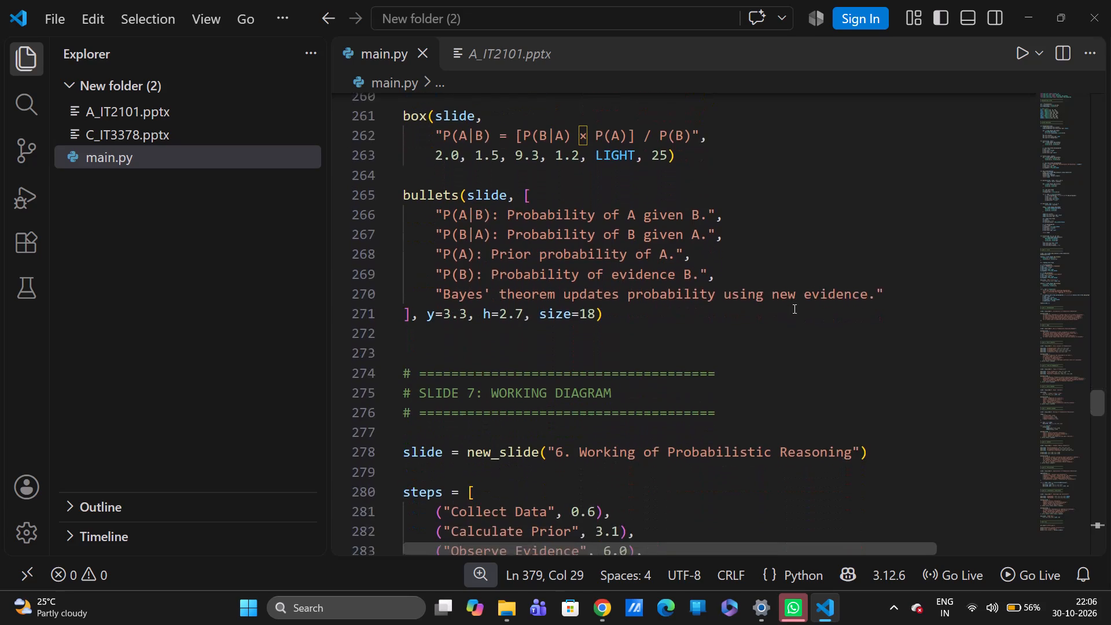
{"action": "scroll", "coordinate": [793, 308], "scroll_direction": "down", "scroll_amount": 5}
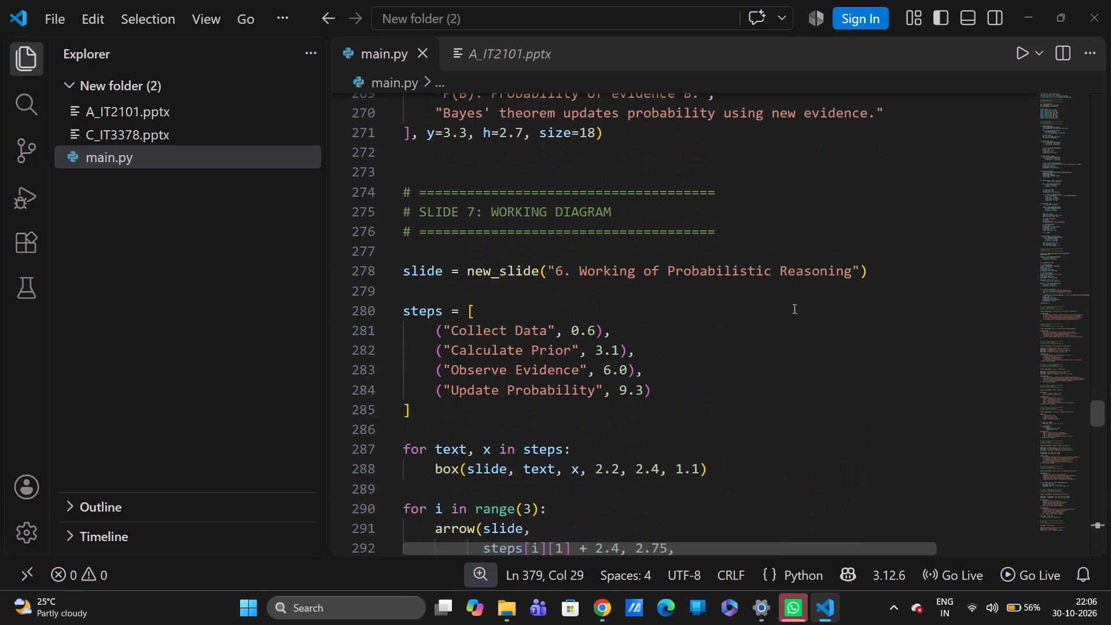
{"action": "scroll", "coordinate": [793, 308], "scroll_direction": "down", "scroll_amount": 6}
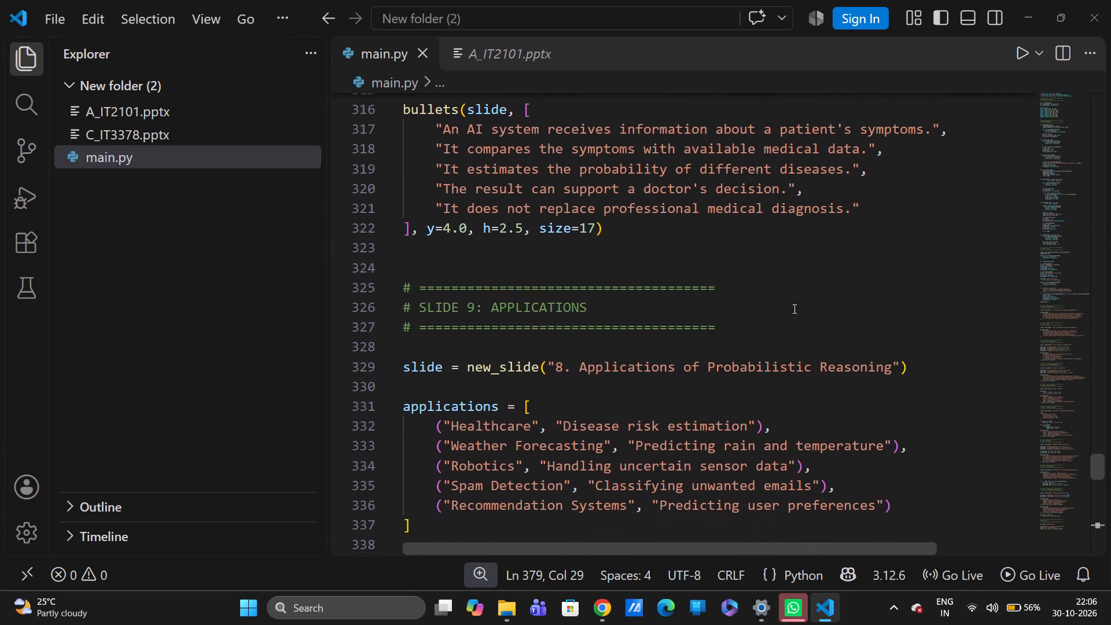
{"action": "scroll", "coordinate": [793, 308], "scroll_direction": "down", "scroll_amount": 4}
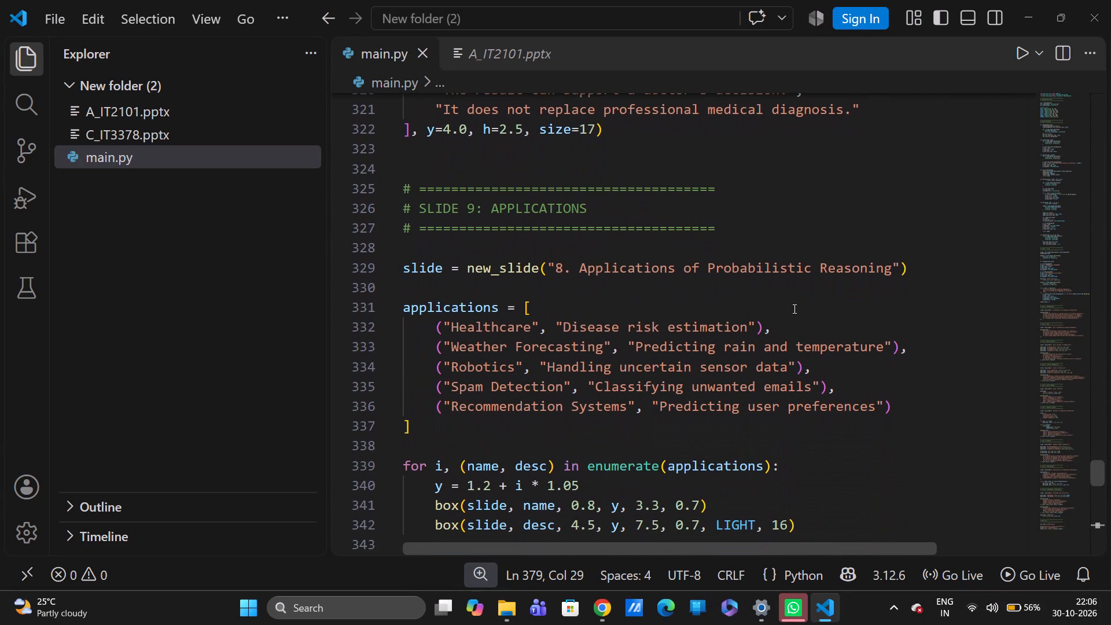
{"action": "scroll", "coordinate": [793, 308], "scroll_direction": "down", "scroll_amount": 5}
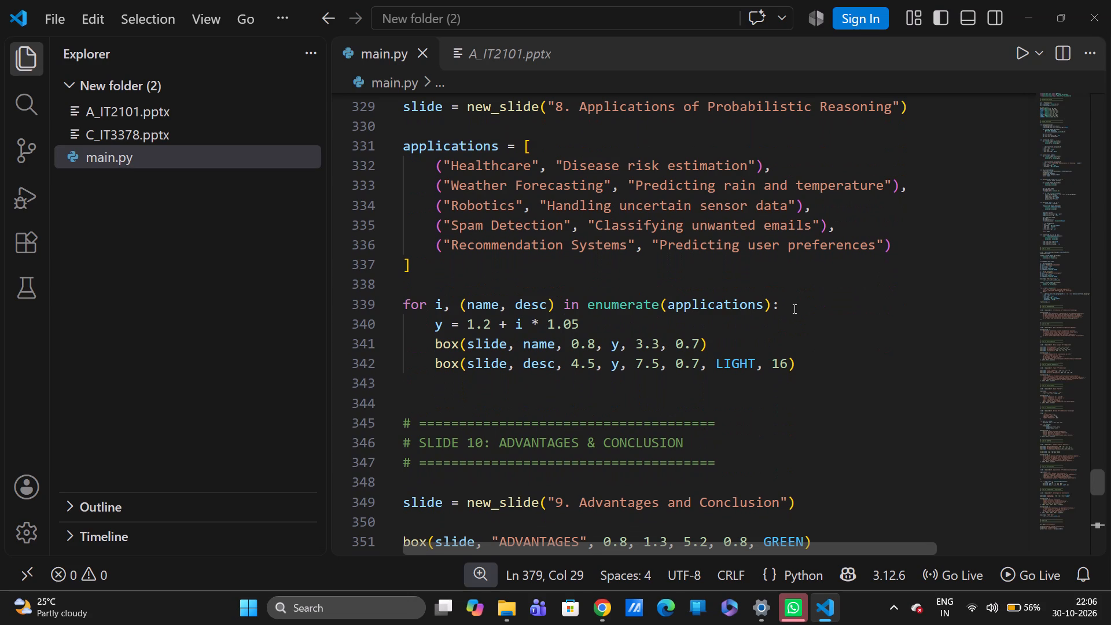
{"action": "scroll", "coordinate": [793, 308], "scroll_direction": "down", "scroll_amount": 13}
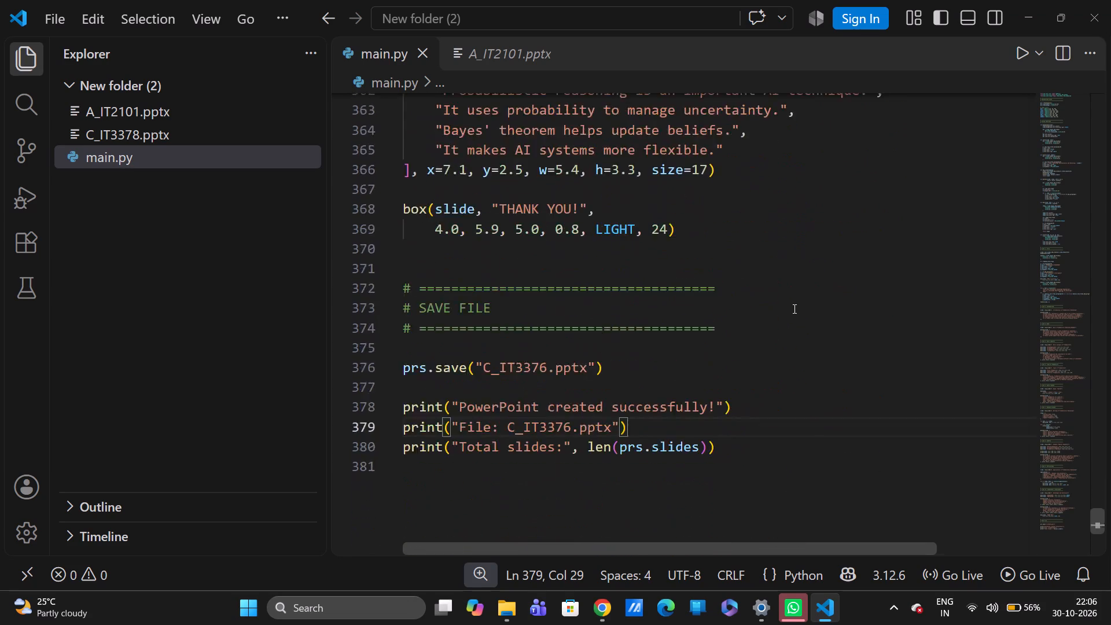
Correct the output file name in the prs.save line to C_IT3276.pptx.
{"action": "scroll", "coordinate": [793, 308], "scroll_direction": "up", "scroll_amount": 4}
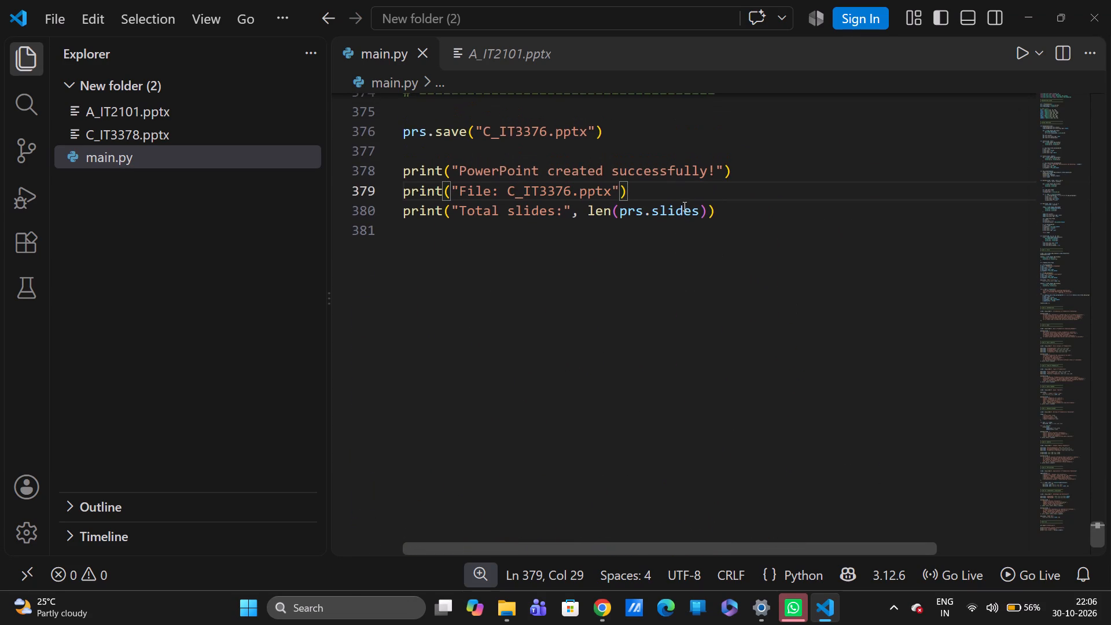
{"action": "left_click", "coordinate": [545, 127]}
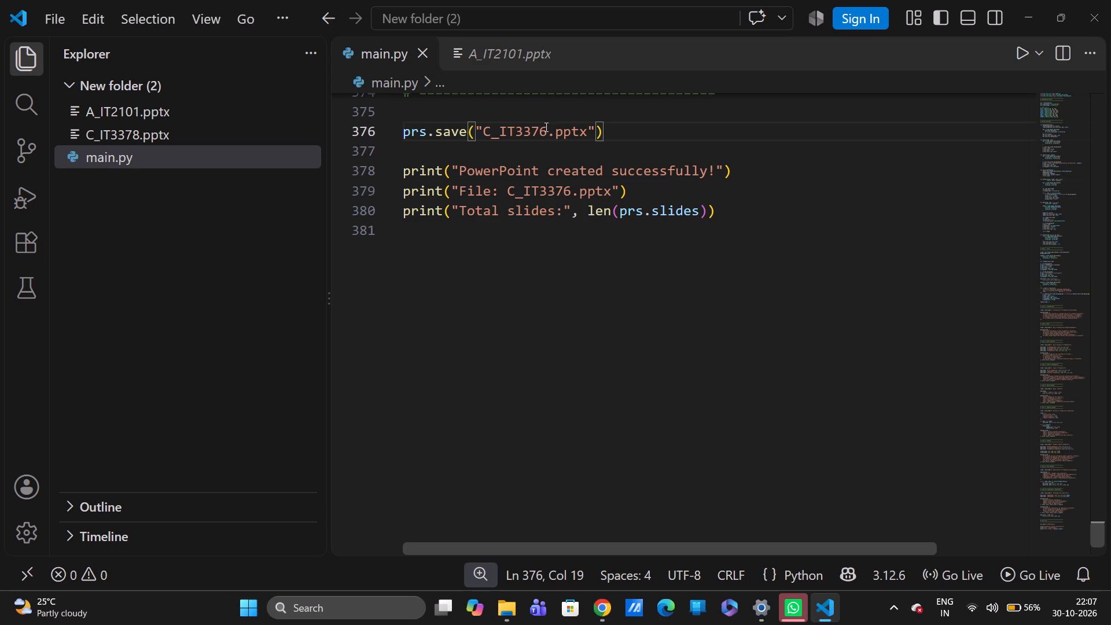
{"action": "key", "text": "Left"}
{"action": "key", "text": "Left"}
{"action": "key", "text": "Left"}
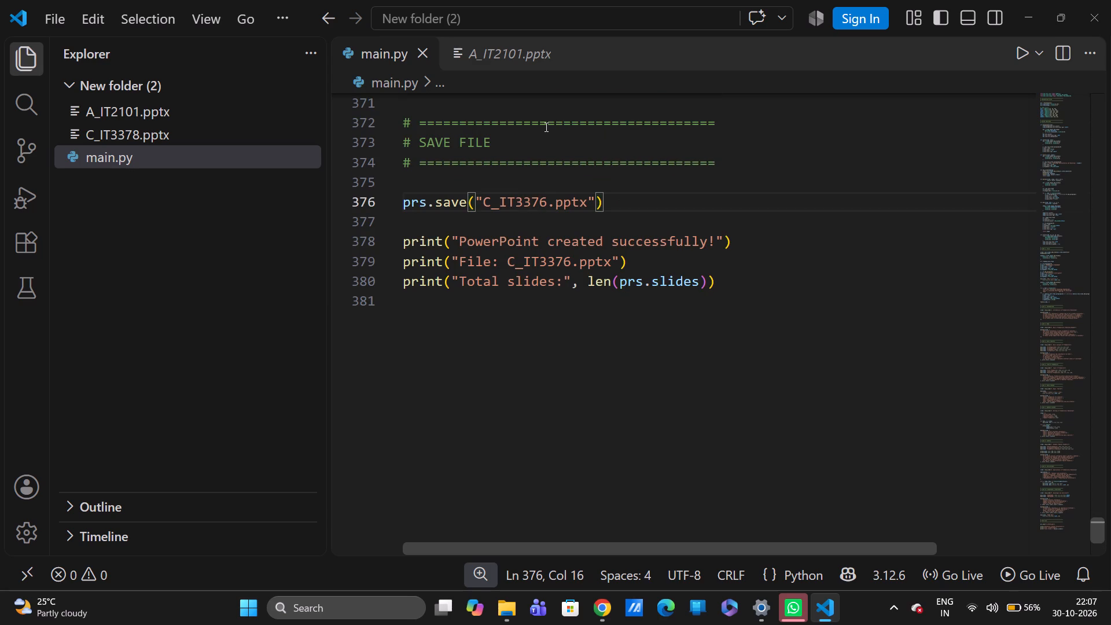
{"action": "key", "text": "Right"}
{"action": "key", "text": "BackSpace"}
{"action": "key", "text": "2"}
Change the output file name in the prs.save line of main.py to B_IT3276.pptx.
{"action": "left_click", "coordinate": [492, 206]}
{"action": "key", "text": "BackSpace"}
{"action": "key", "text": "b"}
Change the file name in the printed "File:" message to B_IT3276.pptx.
{"action": "left_click", "coordinate": [517, 260]}
{"action": "key", "text": "BackSpace"}
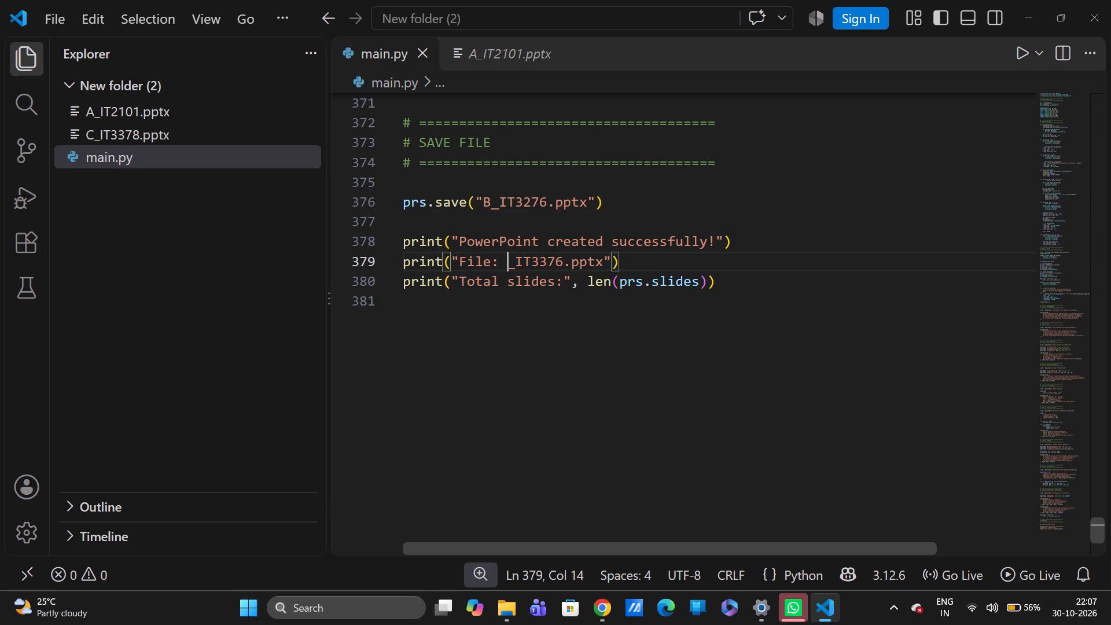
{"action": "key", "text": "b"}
{"action": "left_click", "coordinate": [554, 260]}
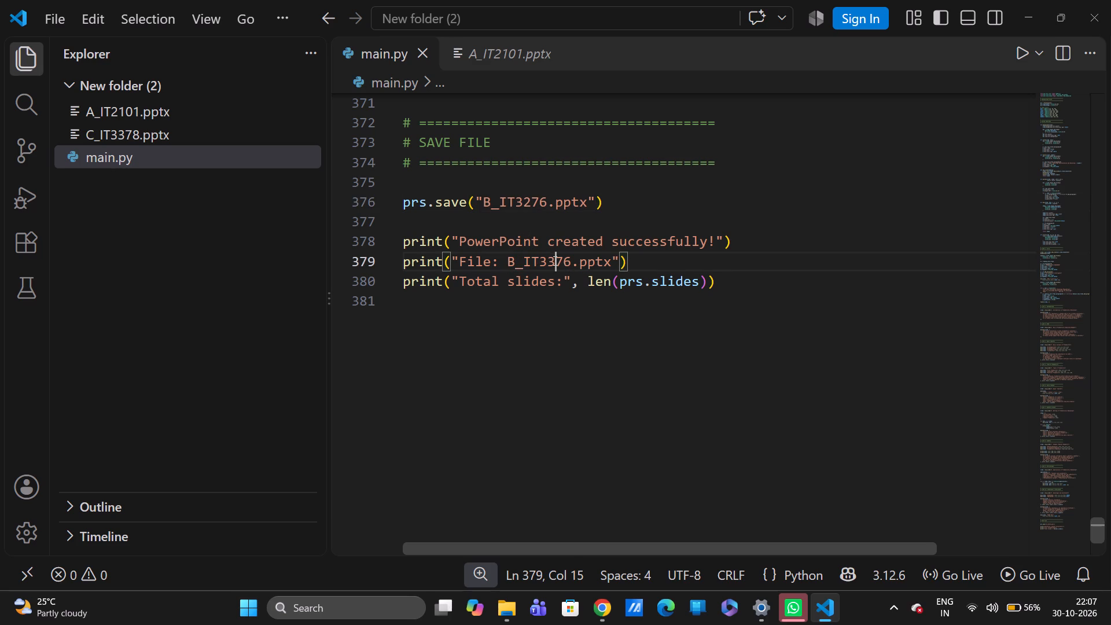
{"action": "key", "text": "BackSpace"}
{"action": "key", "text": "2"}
Save main.py and run it to generate the B_IT3276.pptx presentation.
{"action": "key", "text": "ctrl+s"}
{"action": "key", "text": "ctrl+s"}
{"action": "key", "text": "ctrl+s"}
{"action": "key", "text": "ctrl+s"}
{"action": "key", "text": "ctrl+s"}
{"action": "key", "text": "ctrl+s"}
{"action": "key", "text": "ctrl+s"}
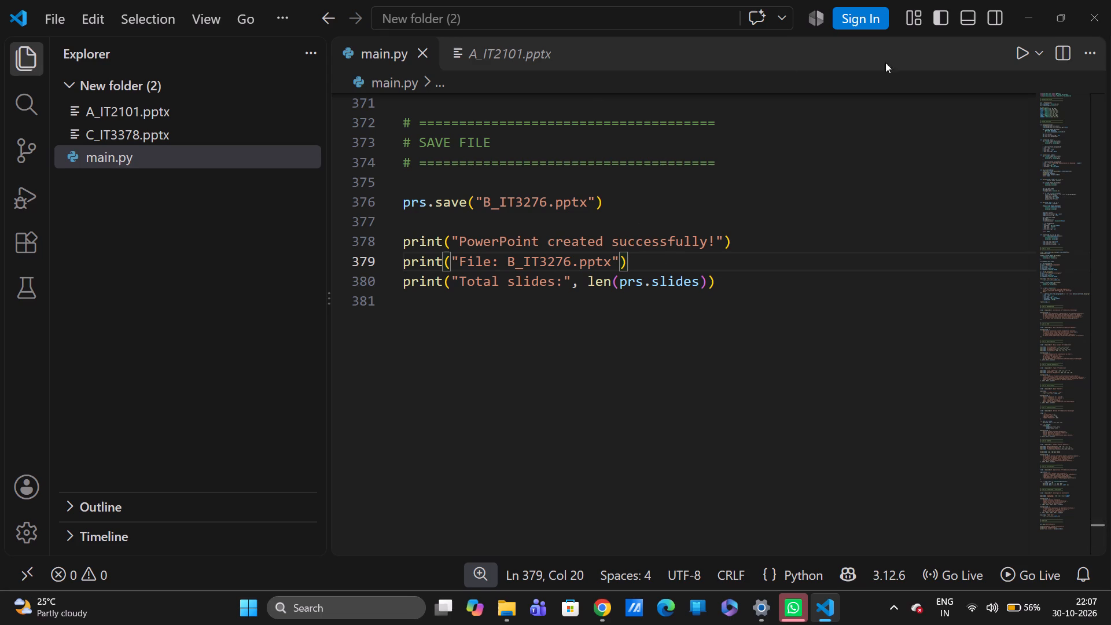
{"action": "left_click", "coordinate": [1024, 53]}
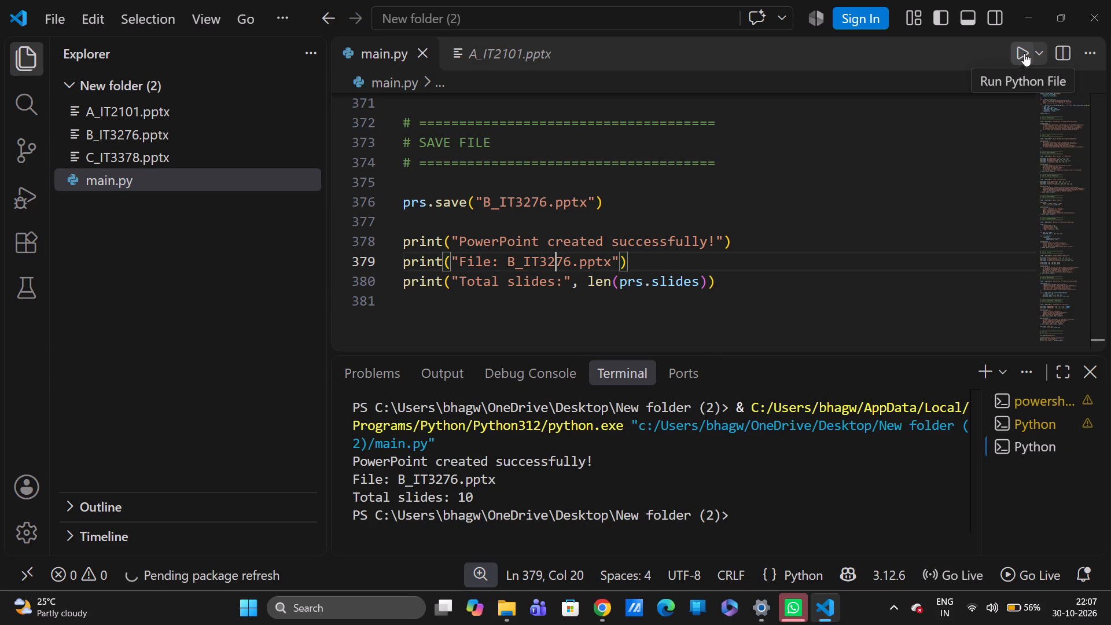
{"action": "left_click", "coordinate": [601, 602]}
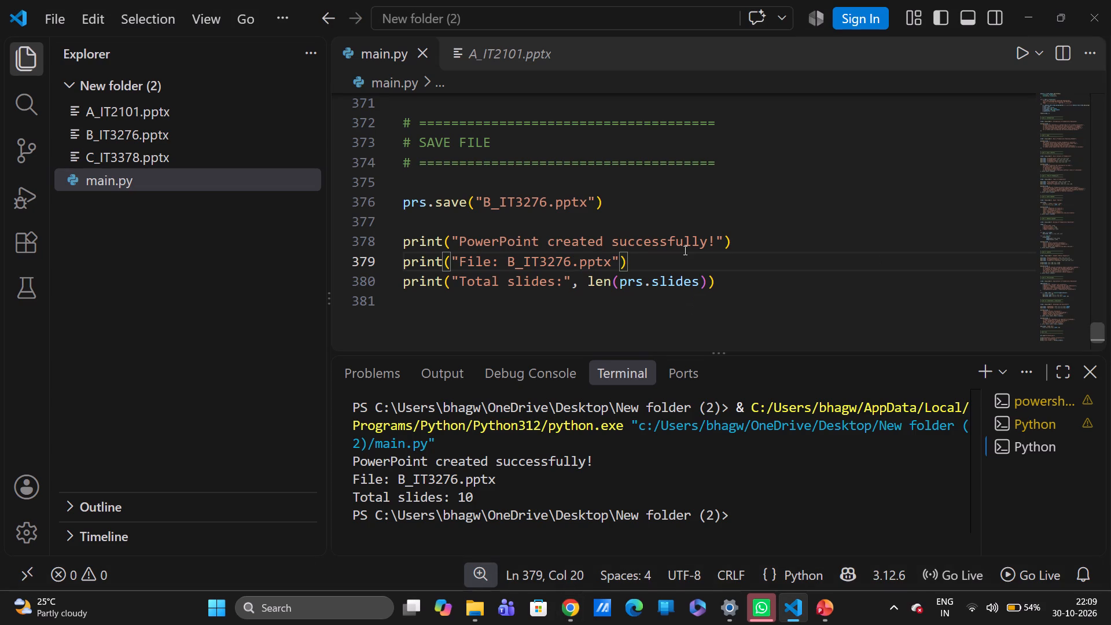
{"action": "left_click", "coordinate": [684, 250]}
{"action": "key", "text": "ctrl+a"}
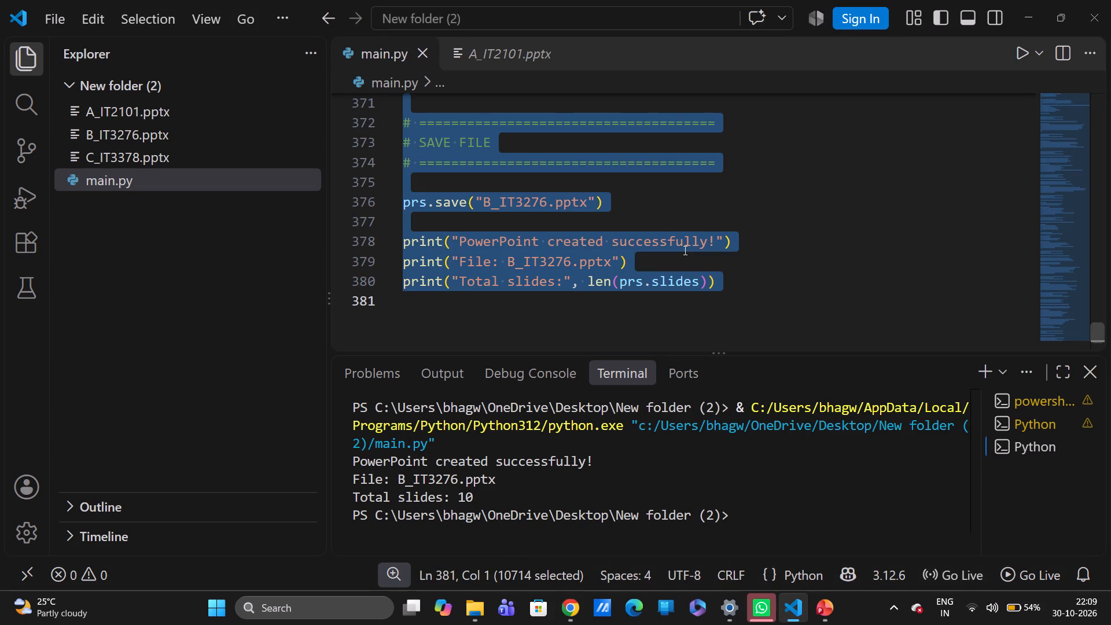
{"action": "key", "text": "BackSpace"}
{"action": "key", "text": "ctrl+v"}
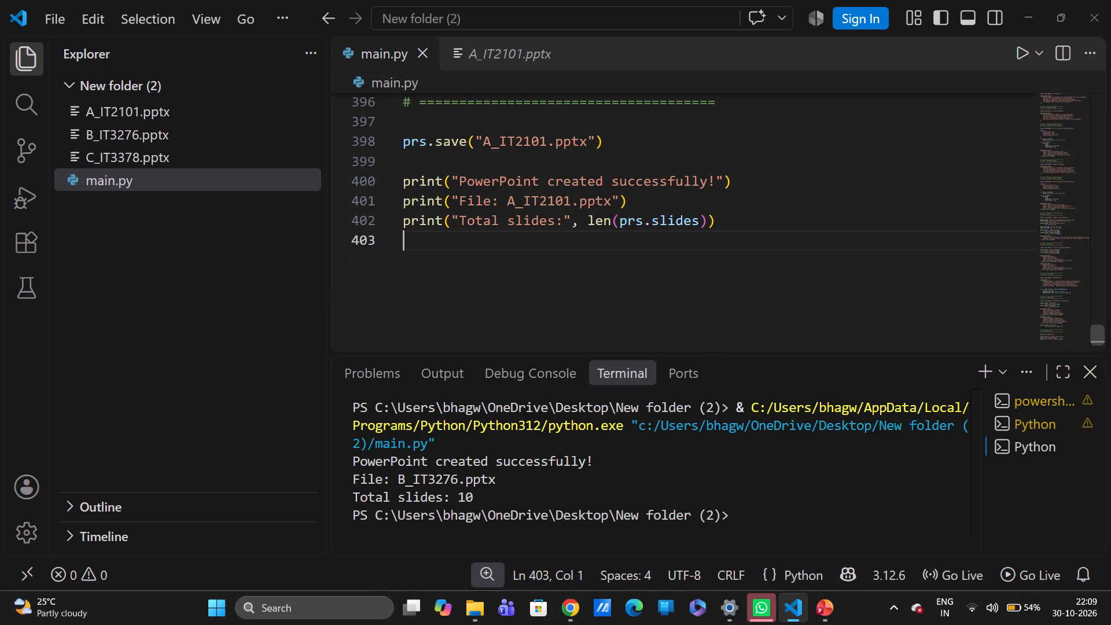
Change the file name in the print statement on line 401 of main.py to C_IT3376.pptx.
{"action": "left_click", "coordinate": [569, 201]}
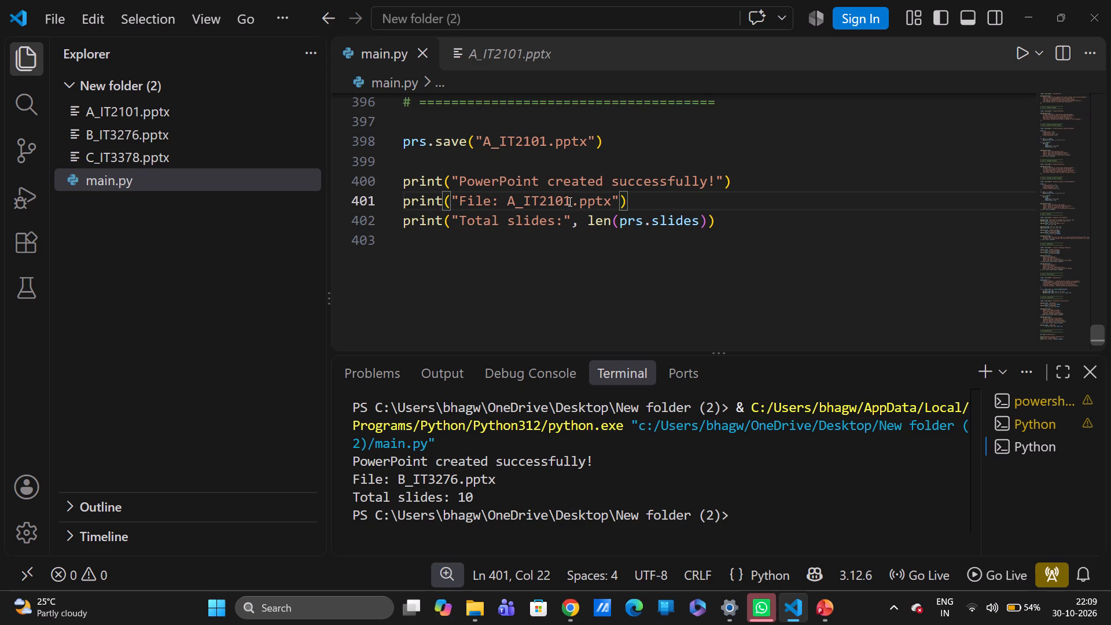
{"action": "key", "text": "BackSpace"}
{"action": "key", "text": "BackSpace"}
{"action": "key", "text": "BackSpace"}
{"action": "key", "text": "BackSpace"}
{"action": "key", "text": "BackSpace"}
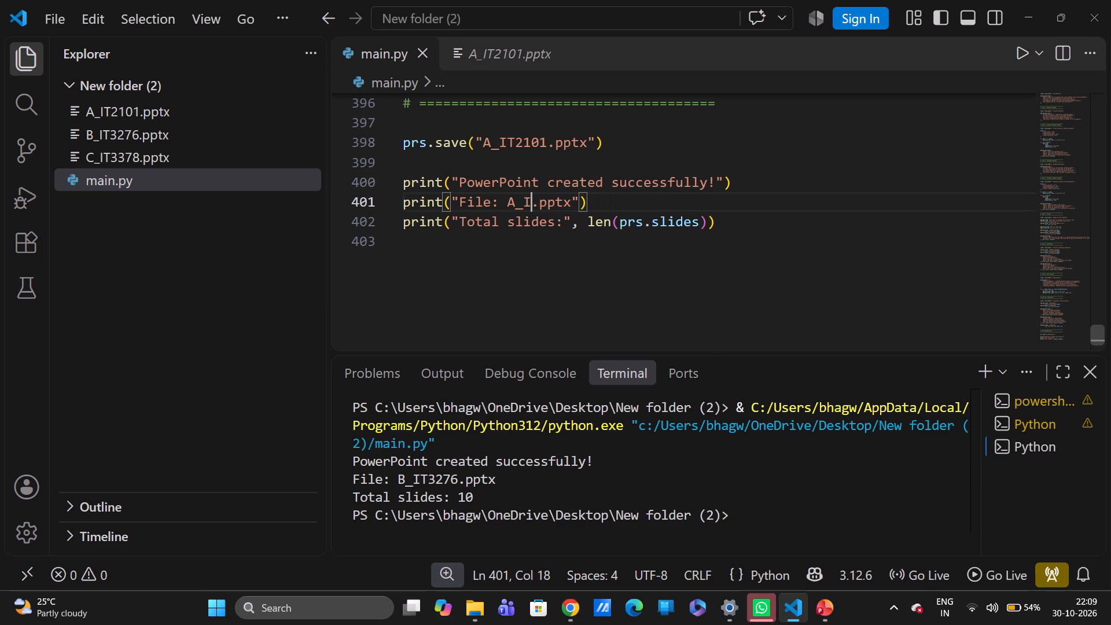
{"action": "key", "text": "BackSpace"}
{"action": "key", "text": "BackSpace"}
{"action": "key", "text": "BackSpace"}
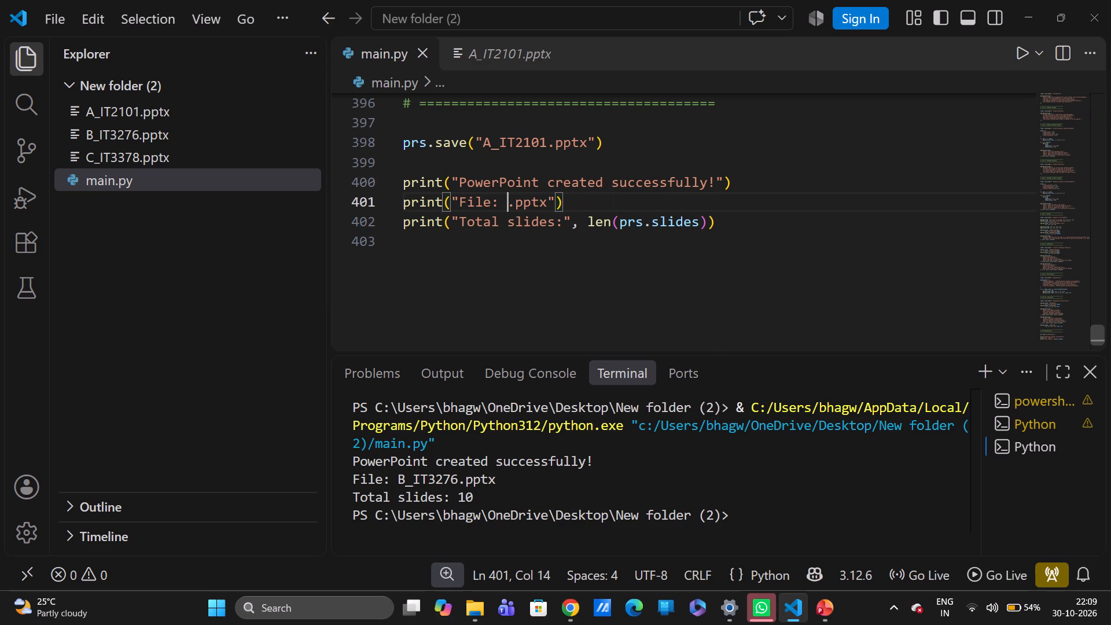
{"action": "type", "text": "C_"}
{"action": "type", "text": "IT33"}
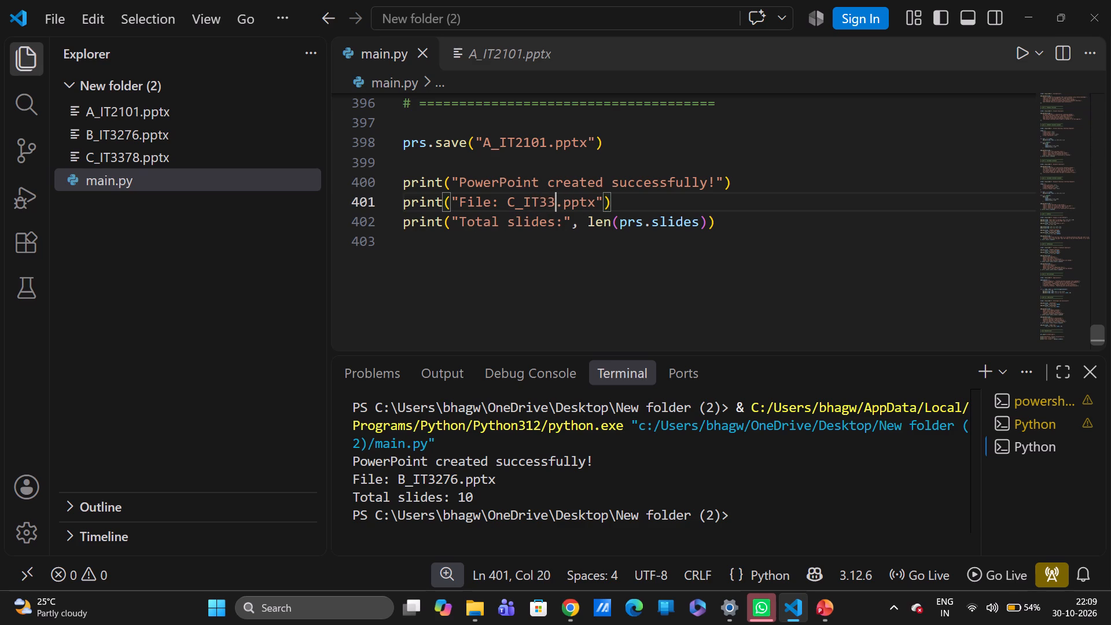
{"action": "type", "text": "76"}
Copy C_IT3376.pptx from the print statement and replace the file name in the prs.save call on line 398 with it.
{"action": "scroll", "coordinate": [569, 201], "scroll_direction": "up", "scroll_amount": 2}
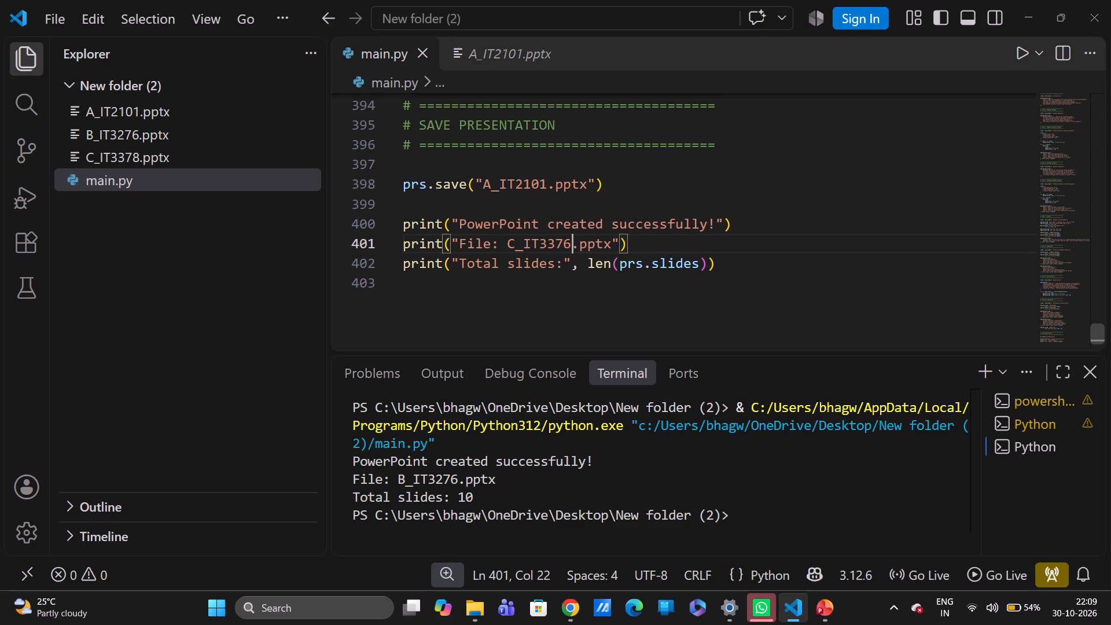
{"action": "scroll", "coordinate": [569, 201], "scroll_direction": "up", "scroll_amount": 5}
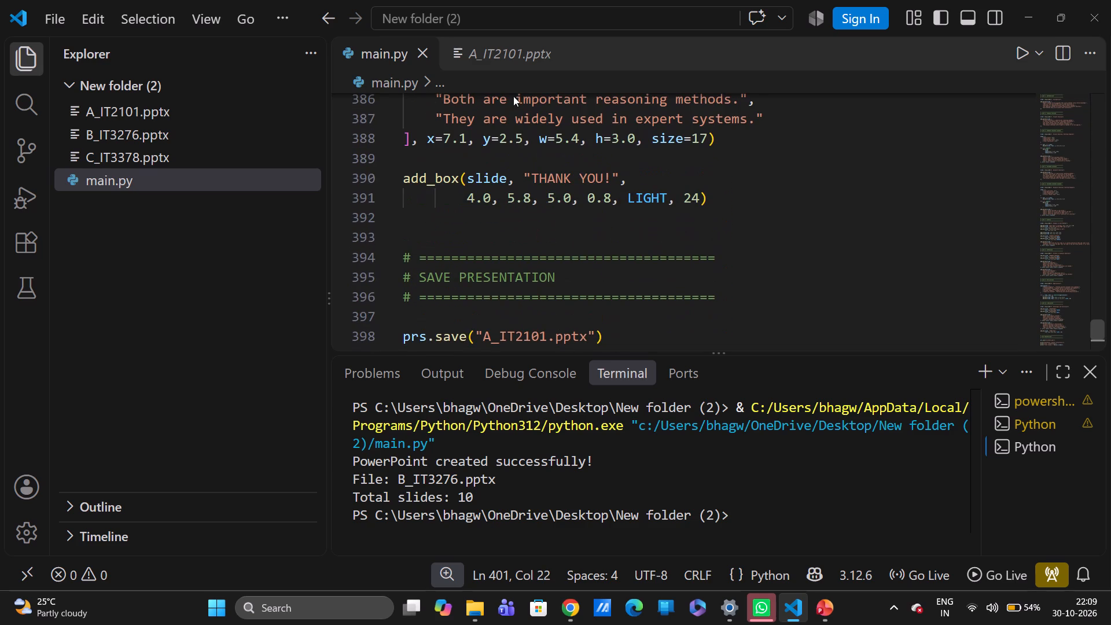
{"action": "scroll", "coordinate": [509, 326], "scroll_direction": "down", "scroll_amount": 1}
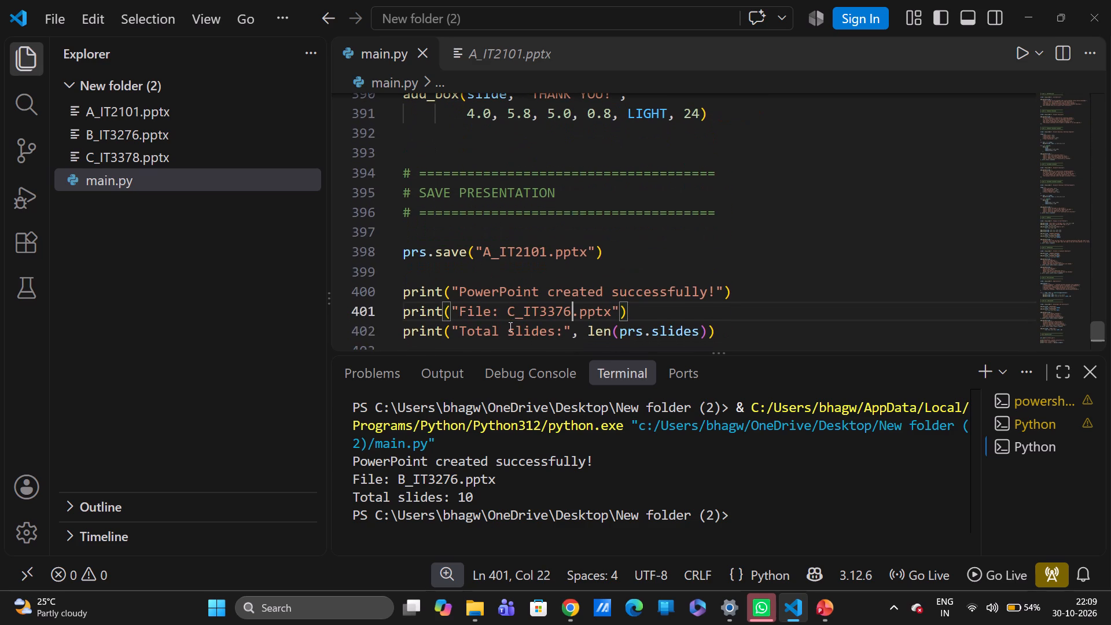
{"action": "scroll", "coordinate": [509, 326], "scroll_direction": "down", "scroll_amount": 1}
{"action": "left_click_drag", "start_coordinate": [506, 310], "coordinate": [549, 319]}
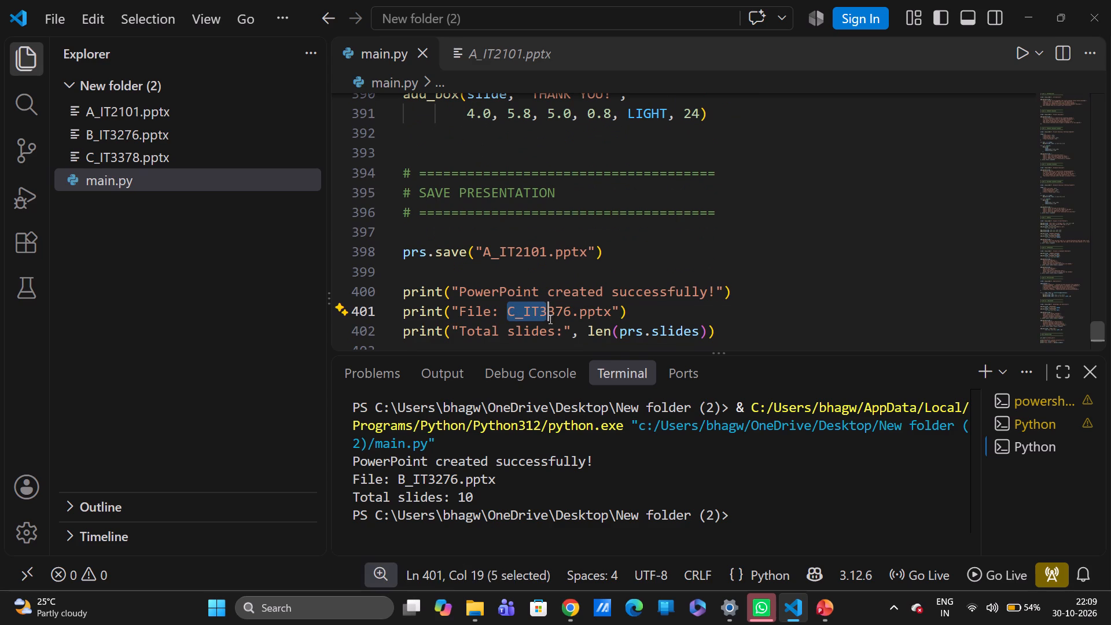
{"action": "left_click_drag", "start_coordinate": [549, 319], "coordinate": [608, 315]}
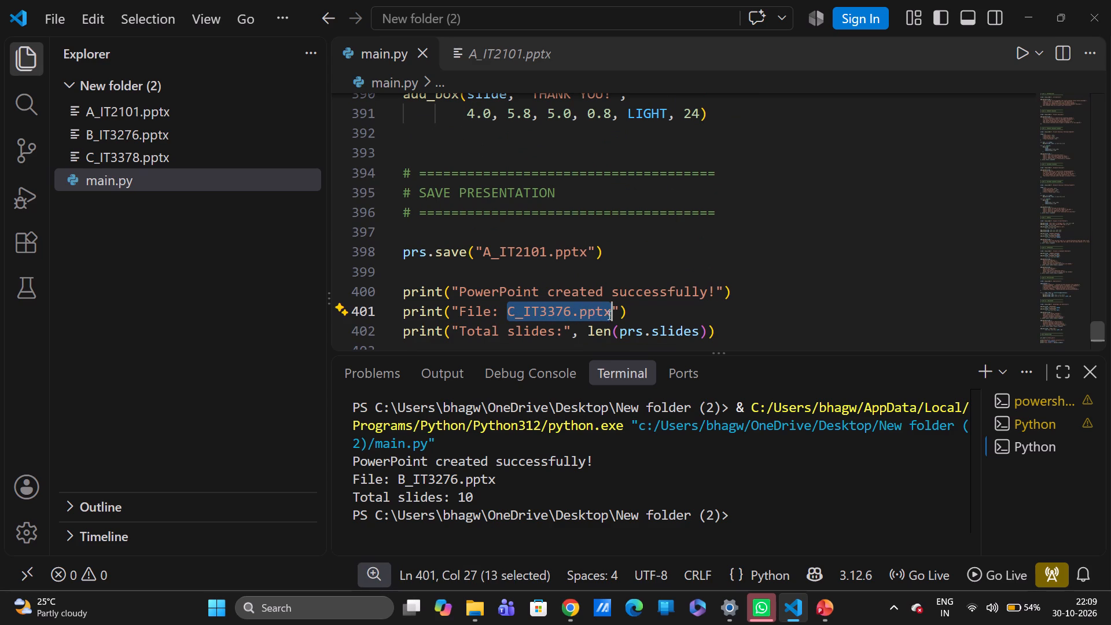
{"action": "left_click_drag", "start_coordinate": [608, 315], "coordinate": [610, 313]}
{"action": "key", "text": "ctrl+c"}
{"action": "key", "text": "ctrl+c"}
{"action": "key", "text": "ctrl+c"}
{"action": "key", "text": "ctrl+c"}
{"action": "scroll", "coordinate": [528, 174], "scroll_direction": "up", "scroll_amount": 1}
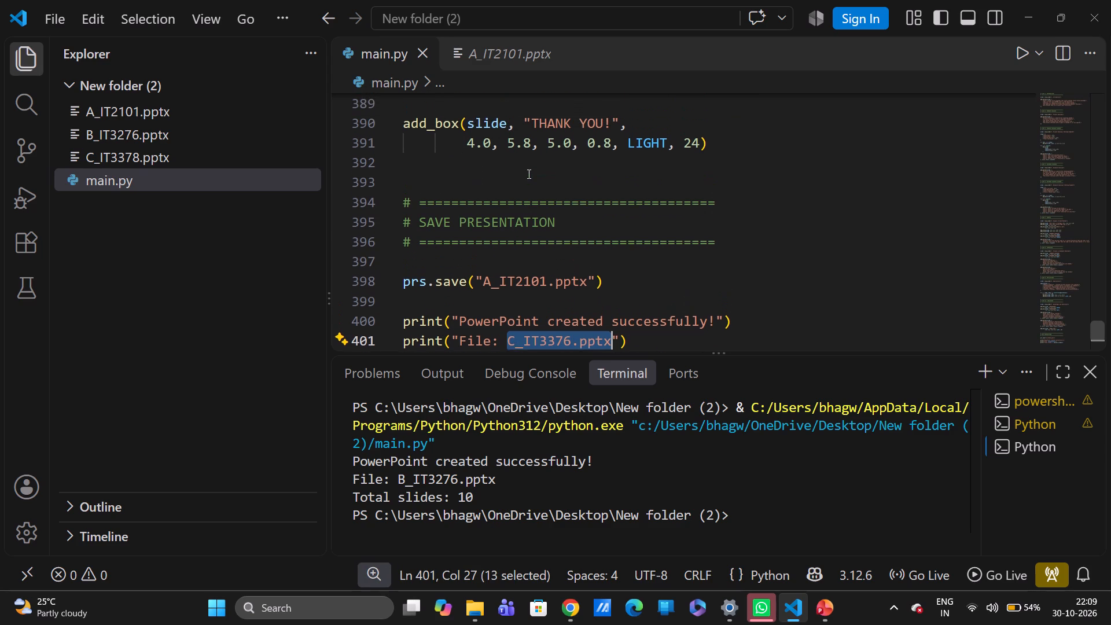
{"action": "scroll", "coordinate": [528, 174], "scroll_direction": "up", "scroll_amount": 2}
{"action": "scroll", "coordinate": [528, 174], "scroll_direction": "down", "scroll_amount": 1}
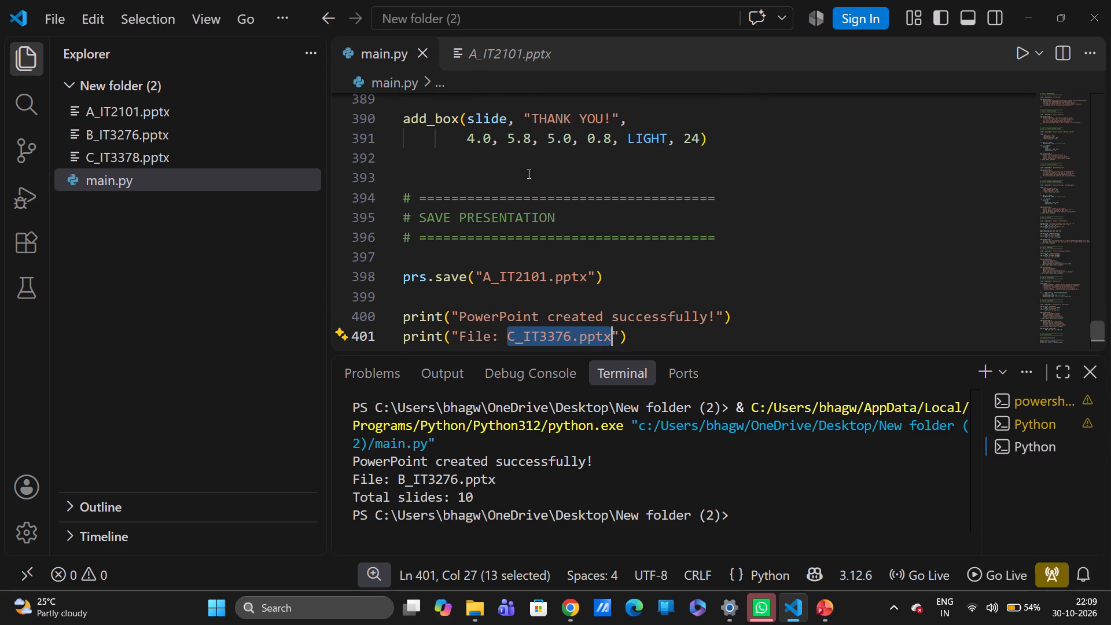
{"action": "left_click_drag", "start_coordinate": [482, 277], "coordinate": [578, 277]}
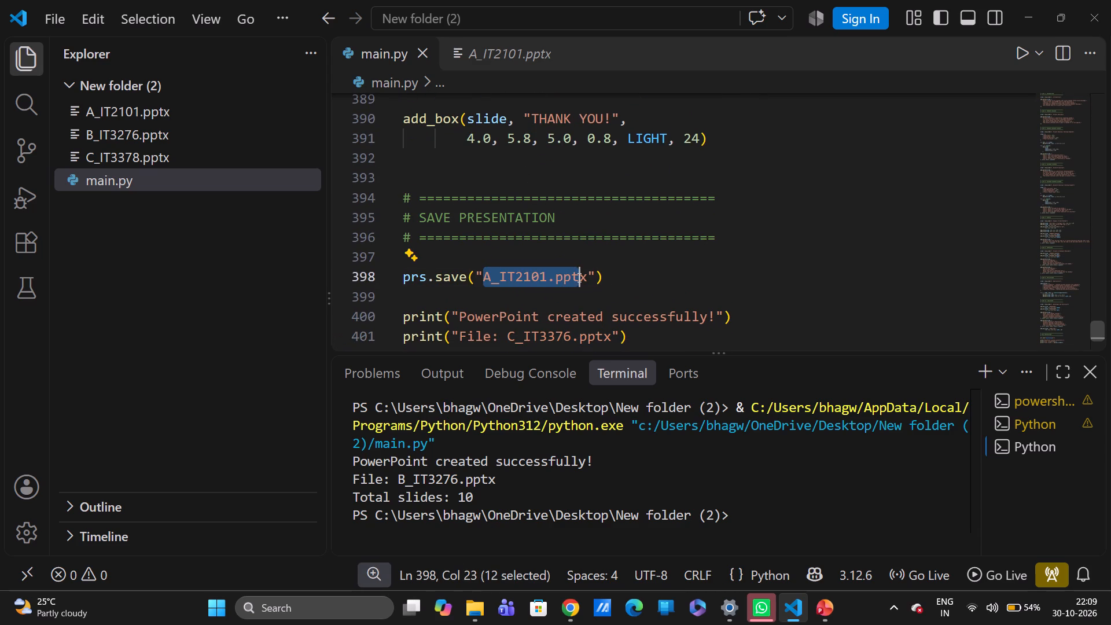
{"action": "left_click_drag", "start_coordinate": [578, 277], "coordinate": [586, 277]}
{"action": "key", "text": "ctrl+v"}
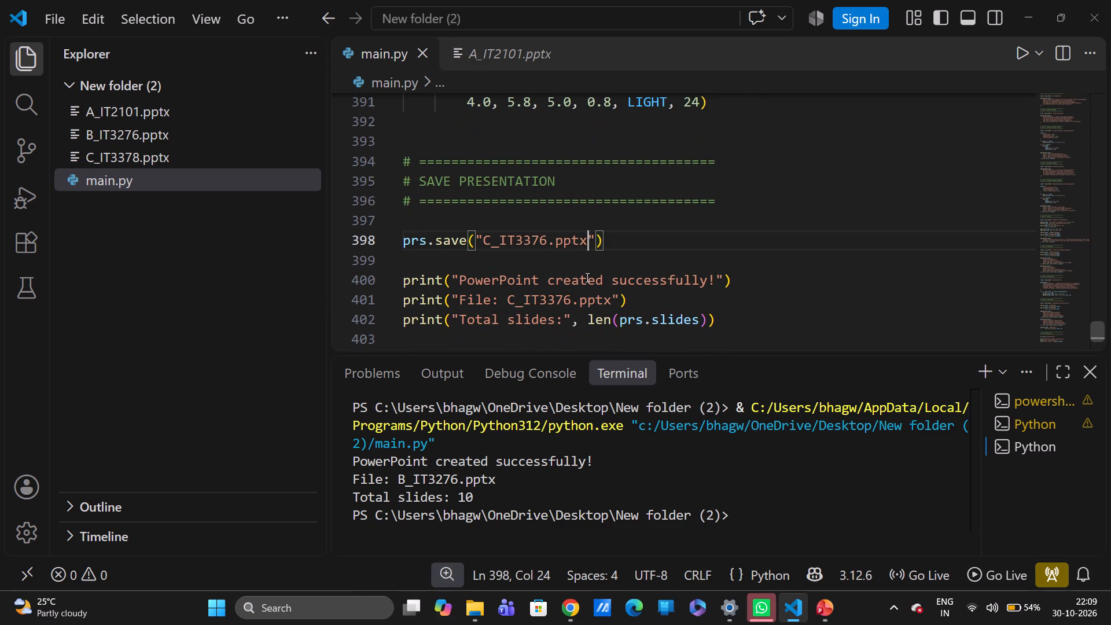
Save main.py and run it to generate the Forward and Backward Chaining presentation.
{"action": "left_click", "coordinate": [689, 241]}
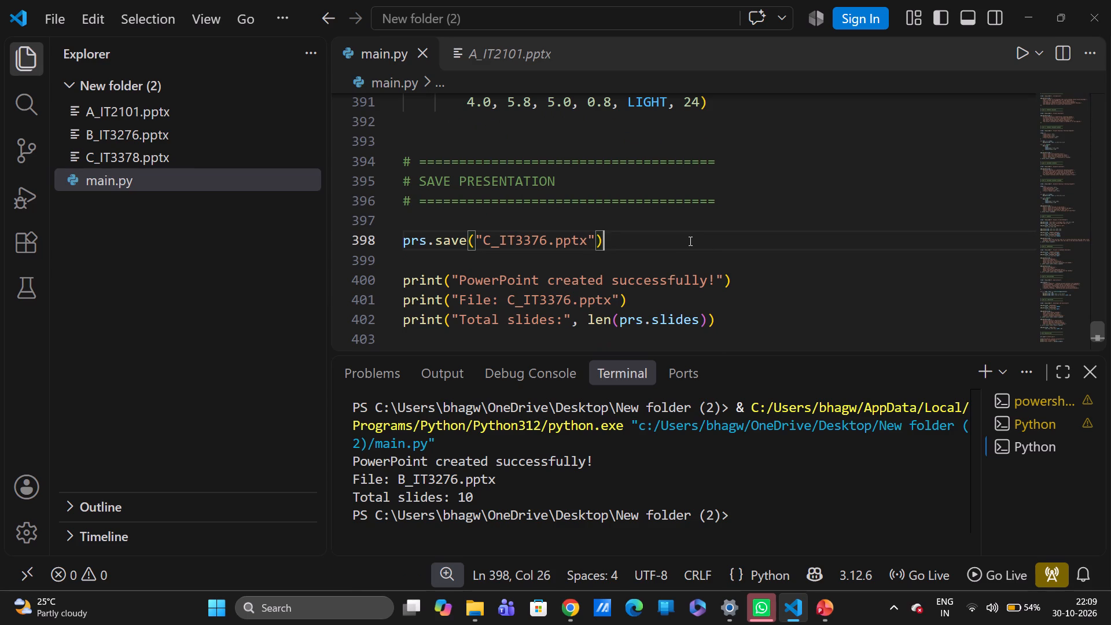
{"action": "key", "text": "ctrl+a"}
{"action": "key", "text": "ctrl+a"}
{"action": "left_click", "coordinate": [689, 241]}
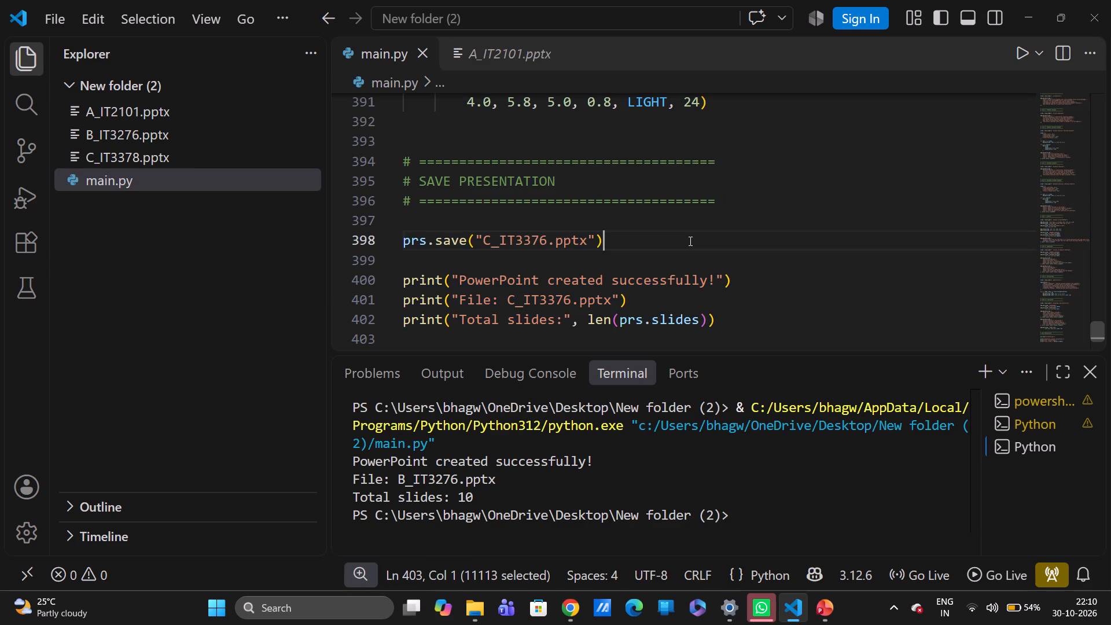
{"action": "key", "text": "ctrl+s"}
{"action": "key", "text": "ctrl+s"}
{"action": "key", "text": "ctrl+s"}
{"action": "key", "text": "ctrl+s"}
{"action": "key", "text": "ctrl+s"}
{"action": "key", "text": "ctrl+s"}
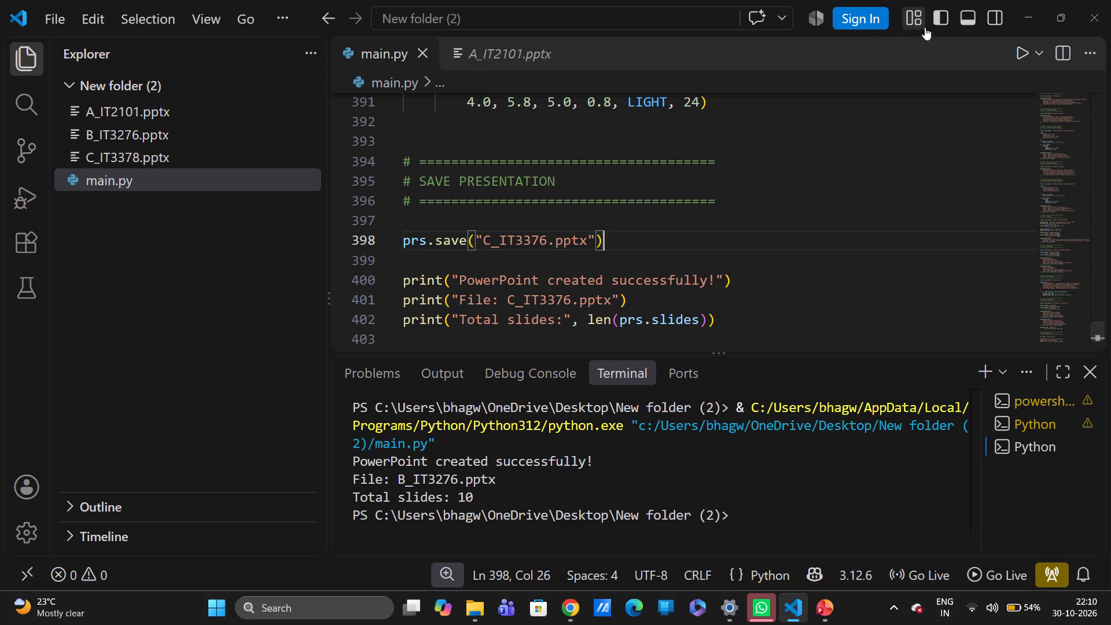
{"action": "left_click", "coordinate": [1022, 54]}
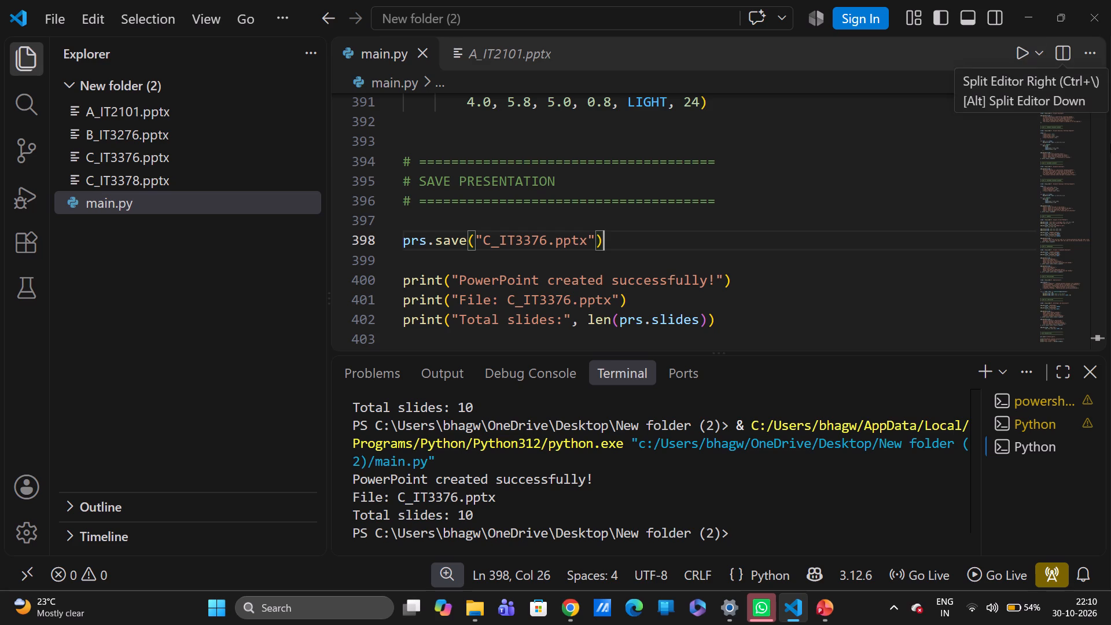
Switch to File Explorer and open the C_IT3376 presentation from New folder (2).
{"action": "left_click", "coordinate": [822, 612]}
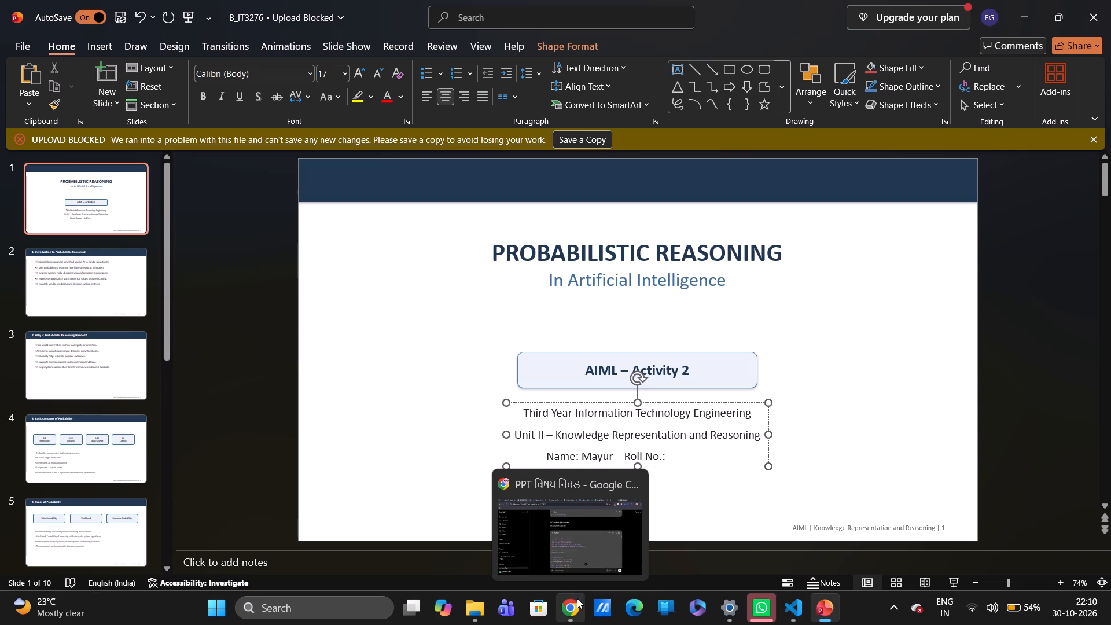
{"action": "left_click", "coordinate": [488, 615]}
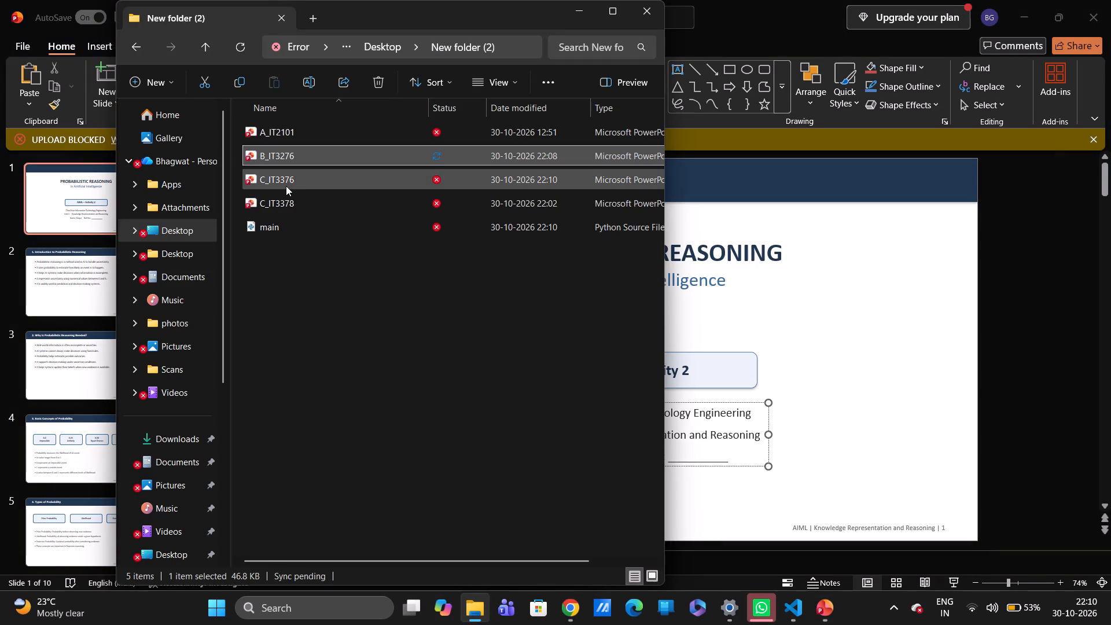
{"action": "double_click", "coordinate": [286, 187]}
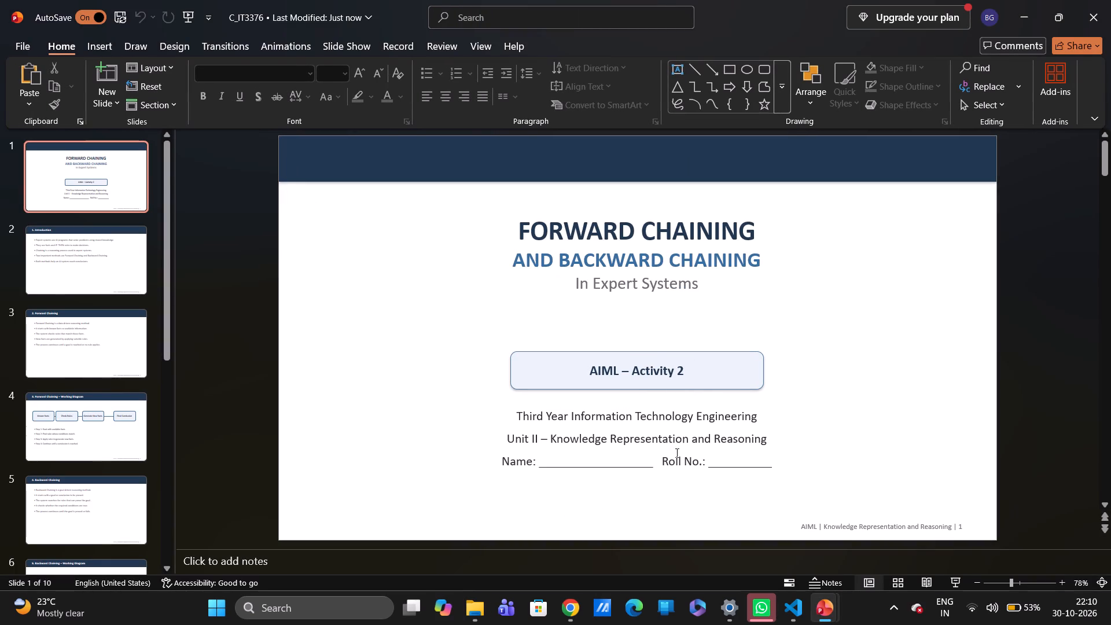
Replace the blank line after "Name:" on the title slide with the student's full name.
{"action": "left_click_drag", "start_coordinate": [652, 465], "coordinate": [538, 468]}
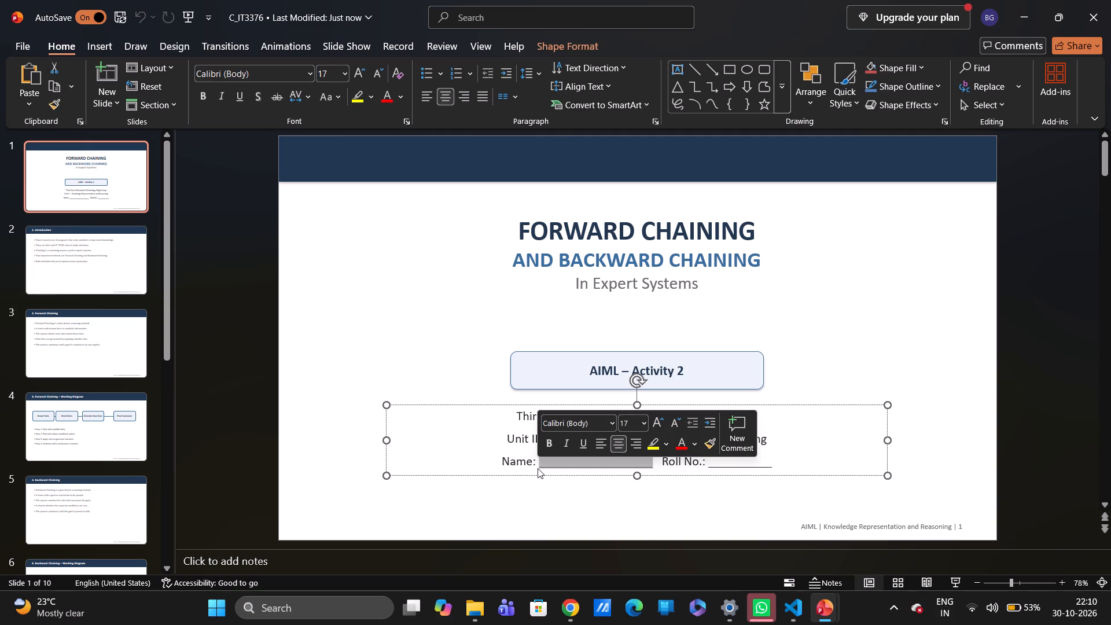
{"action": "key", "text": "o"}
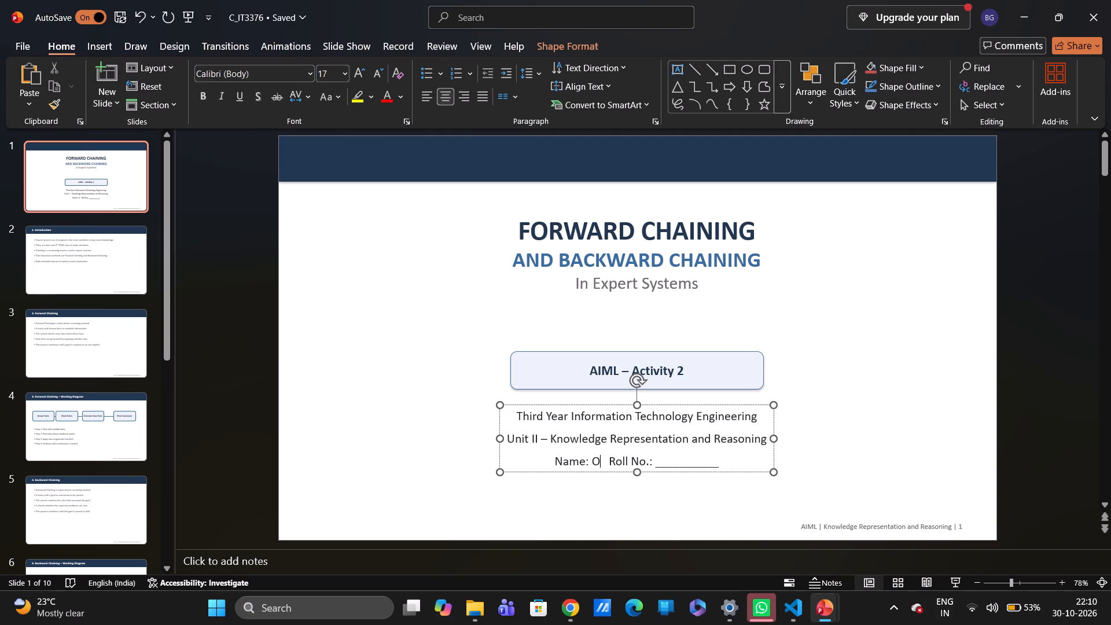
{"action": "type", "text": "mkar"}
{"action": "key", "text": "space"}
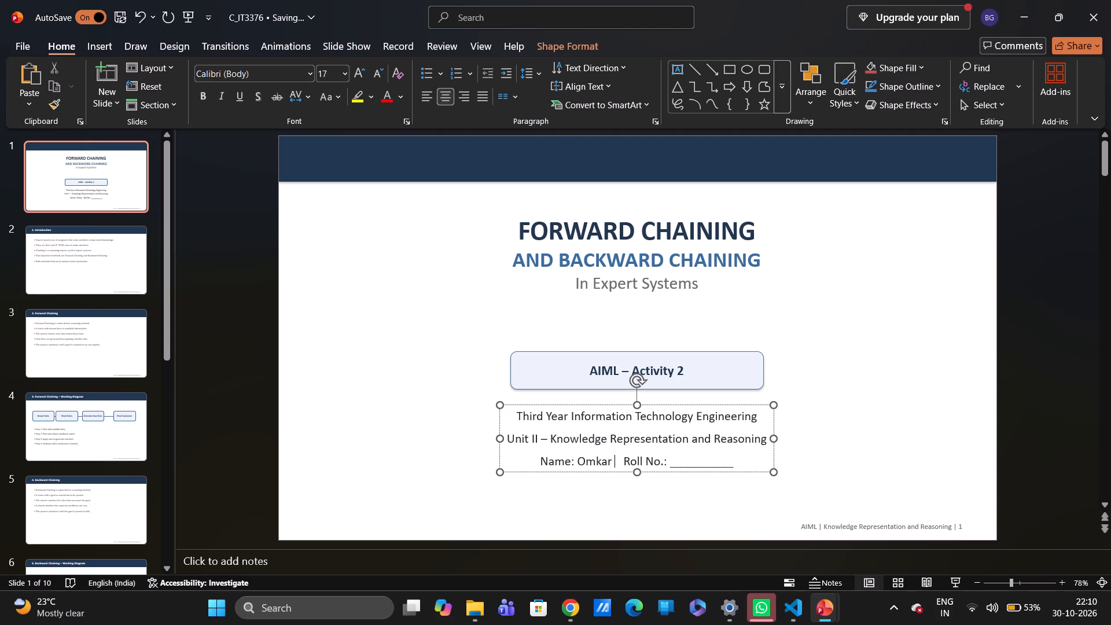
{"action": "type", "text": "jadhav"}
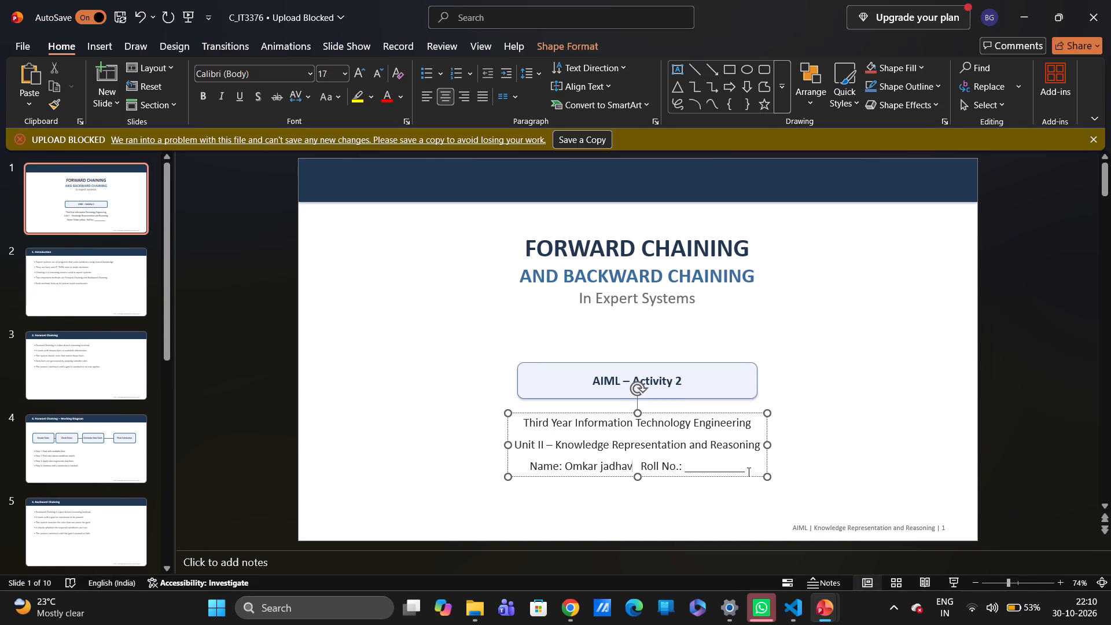
Replace the blank line after "Roll No.:" on the title slide with the student's roll number from the file name.
{"action": "left_click_drag", "start_coordinate": [744, 468], "coordinate": [711, 465]}
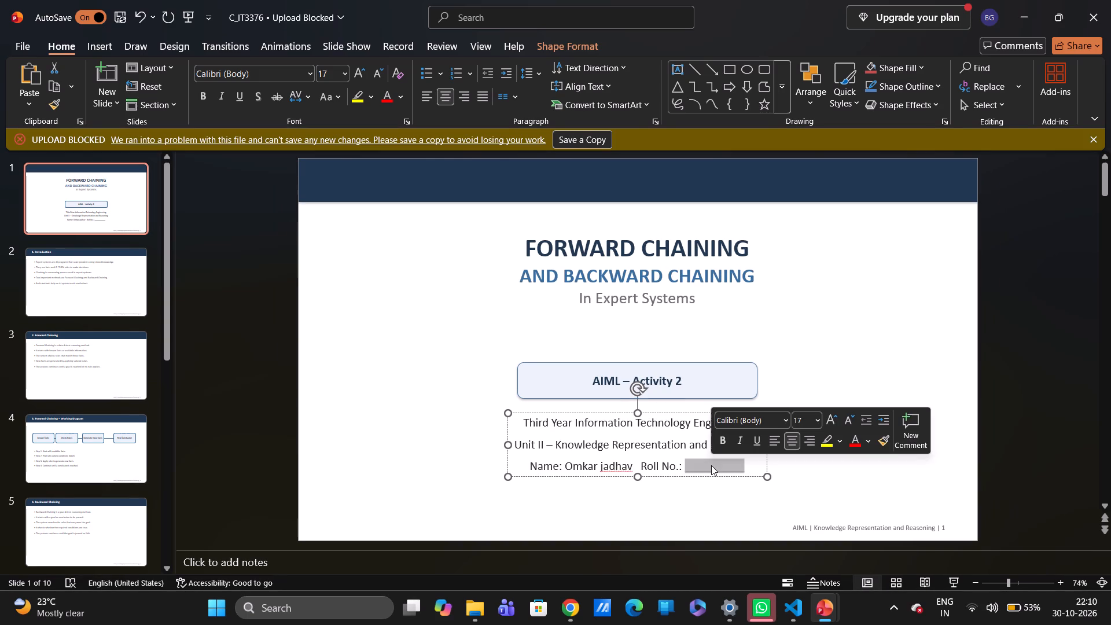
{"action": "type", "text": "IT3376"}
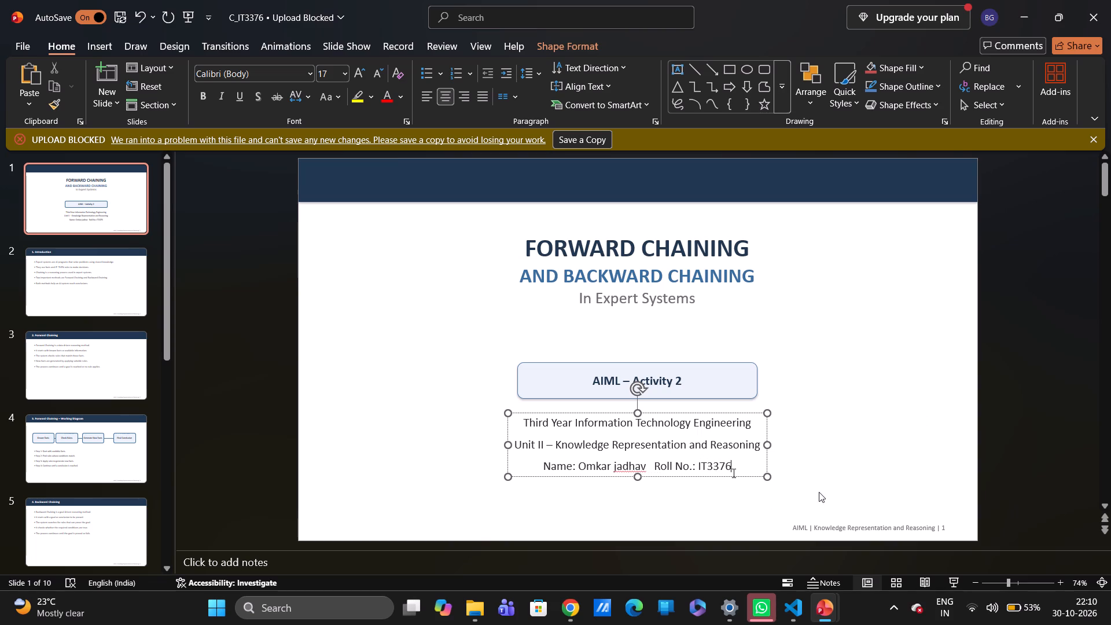
Review the Introduction and Forward Chaining slides, including the working diagram, and return to the title slide.
{"action": "left_click", "coordinate": [49, 278]}
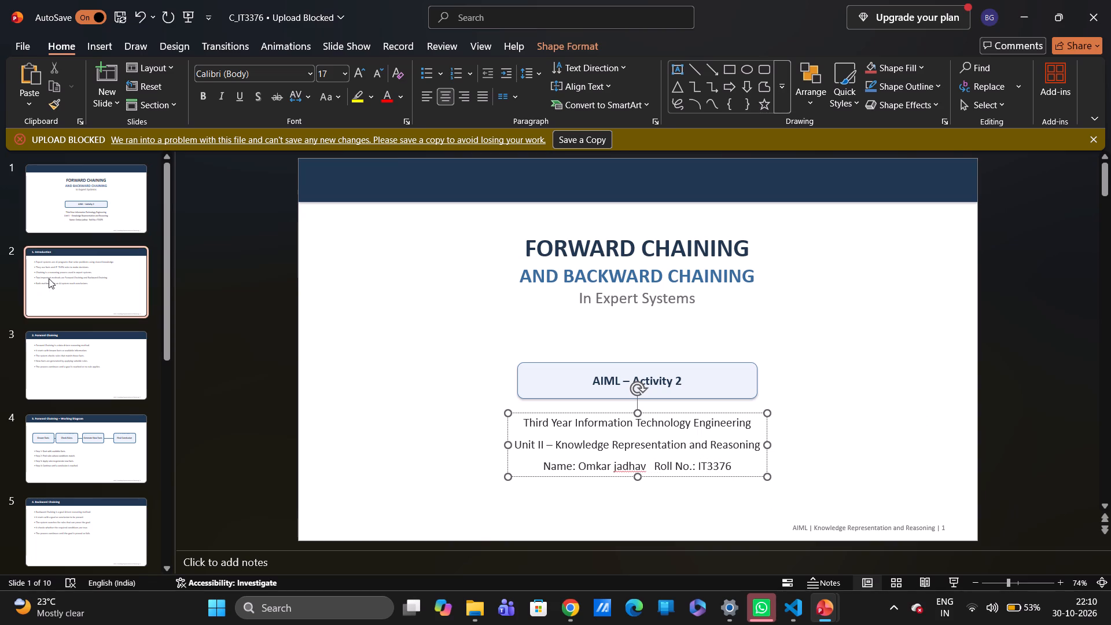
{"action": "left_click", "coordinate": [57, 366]}
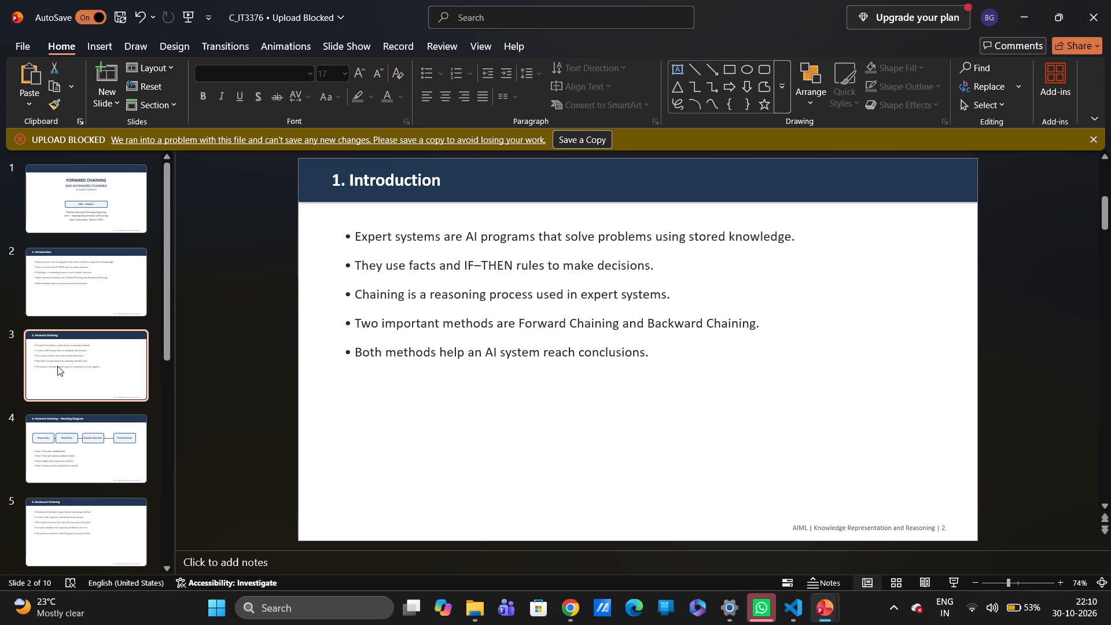
{"action": "left_click", "coordinate": [91, 438]}
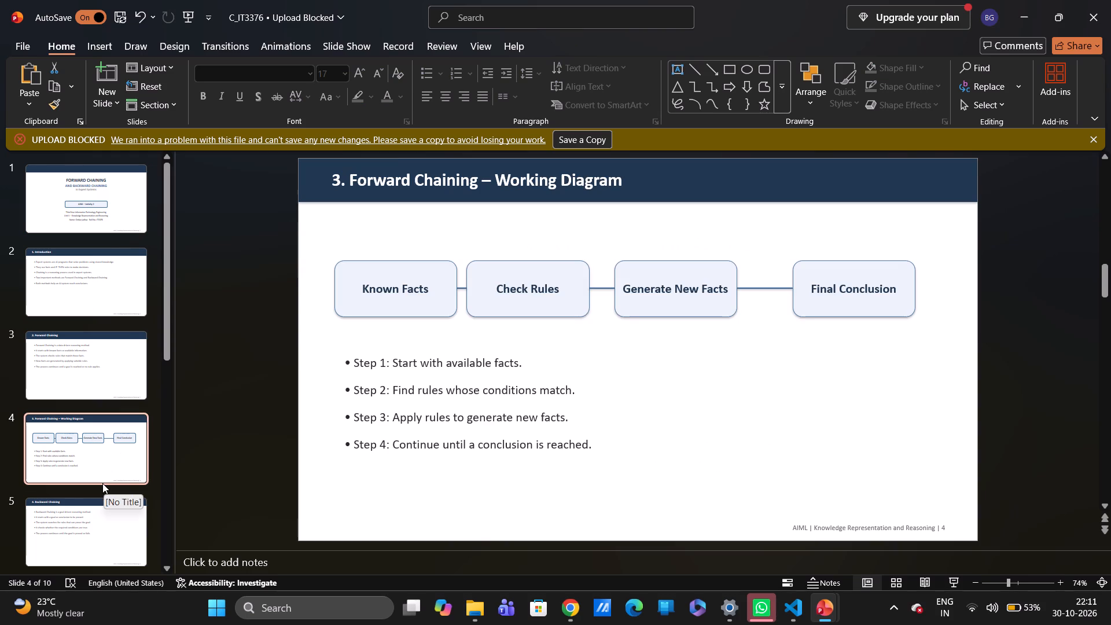
{"action": "scroll", "coordinate": [102, 483], "scroll_direction": "down", "scroll_amount": 1}
{"action": "key", "text": "Down"}
{"action": "key", "text": "Up"}
{"action": "key", "text": "Up"}
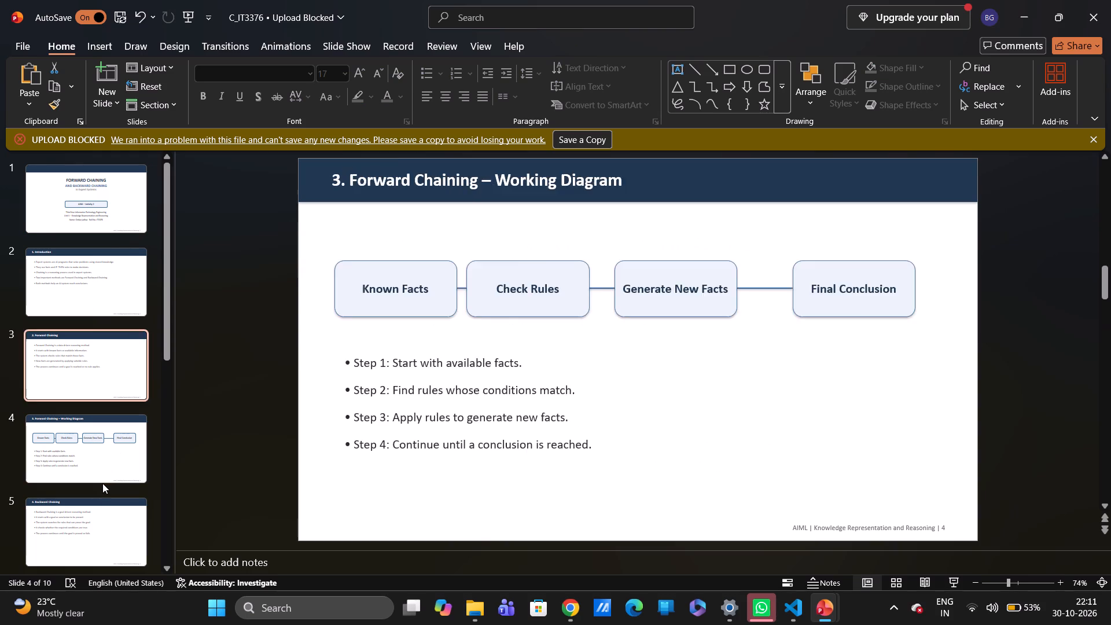
{"action": "key", "text": "Up"}
{"action": "key", "text": "Up"}
{"action": "key", "text": "Up"}
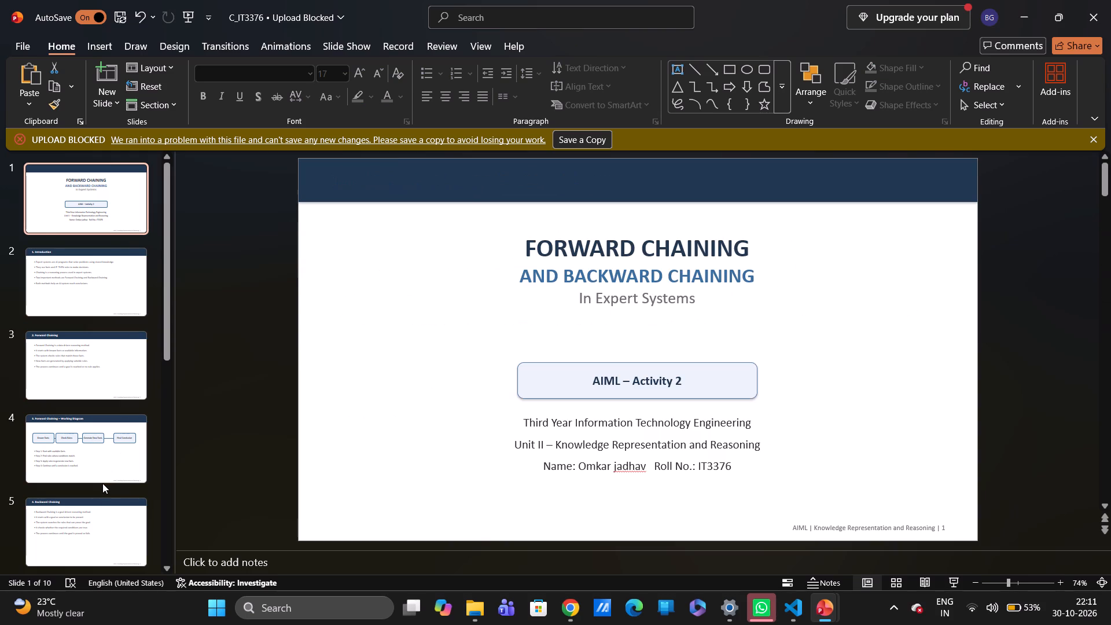
{"action": "key", "text": "Down"}
{"action": "key", "text": "Up"}
Capitalise the first letter of the student's surname on the title slide.
{"action": "left_click", "coordinate": [617, 472]}
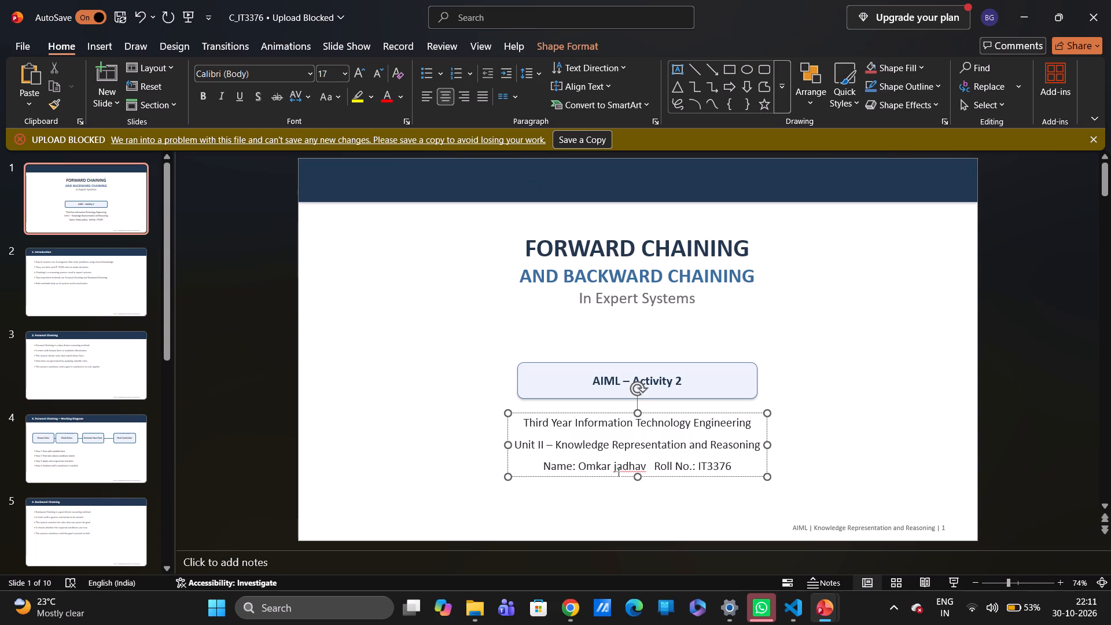
{"action": "key", "text": "BackSpace"}
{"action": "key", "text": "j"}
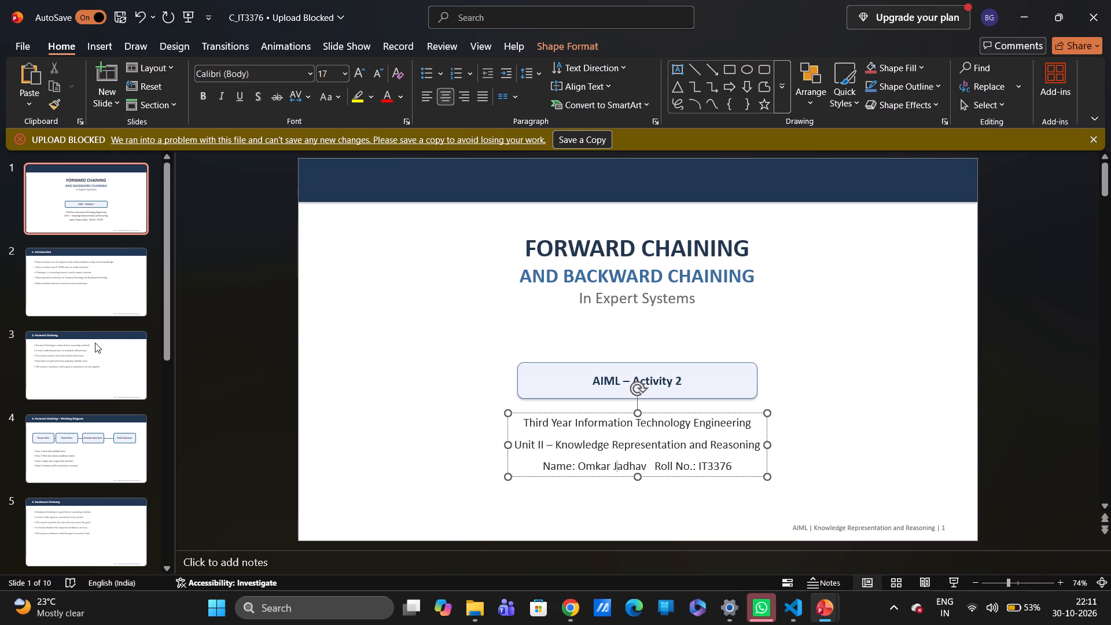
Review the slides from Introduction through Applications, checking the chaining diagrams, the example and the comparison slide.
{"action": "left_click", "coordinate": [106, 306]}
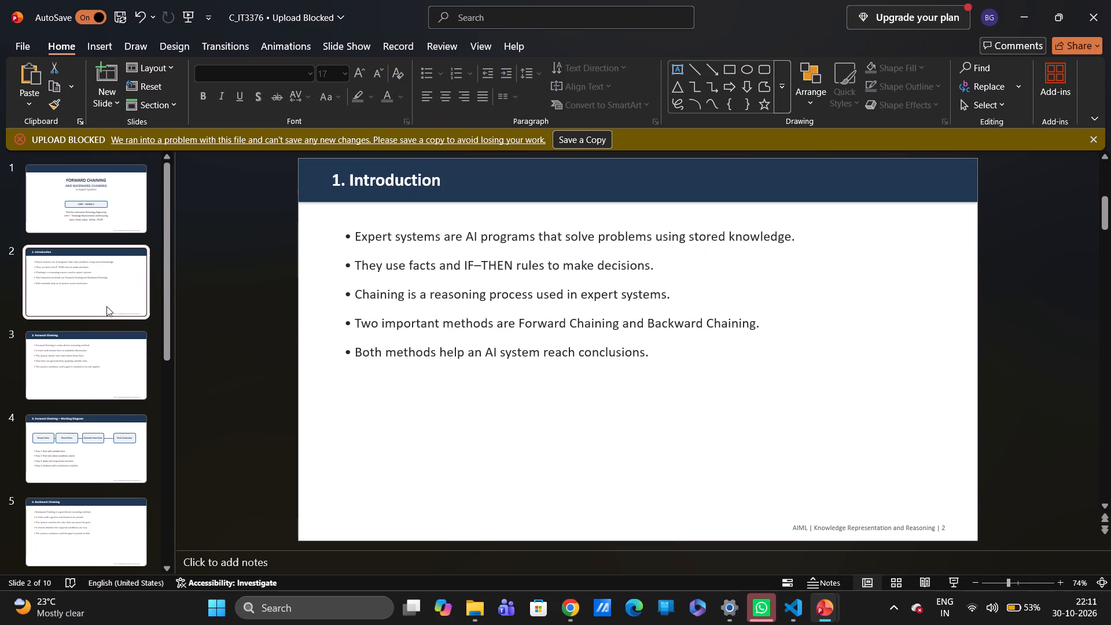
{"action": "key", "text": "Down"}
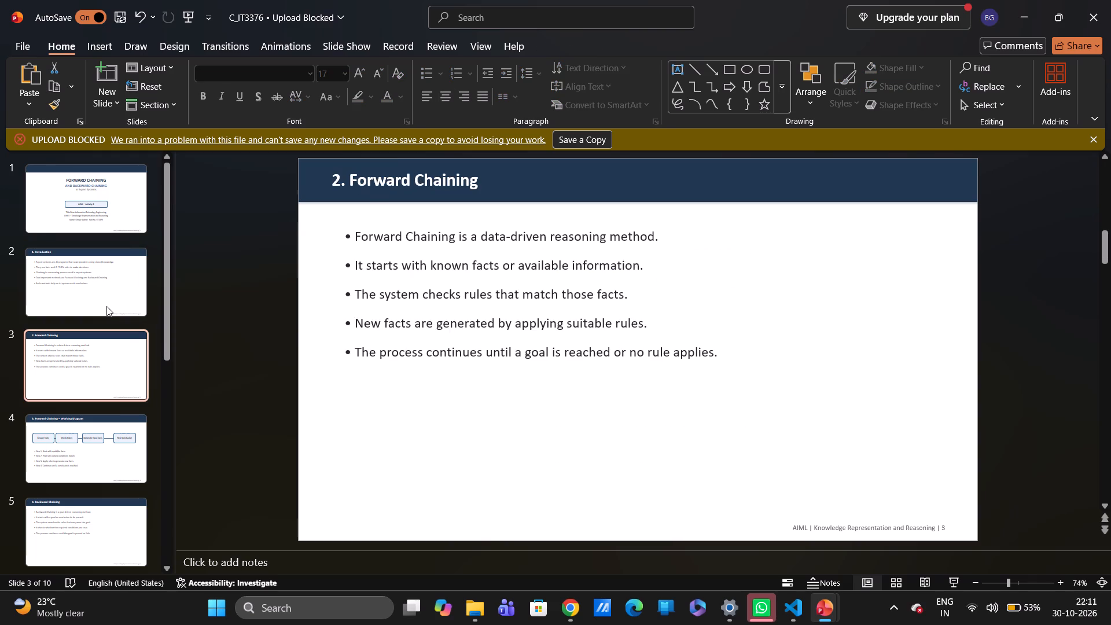
{"action": "key", "text": "Up"}
{"action": "key", "text": "Down"}
{"action": "key", "text": "Down"}
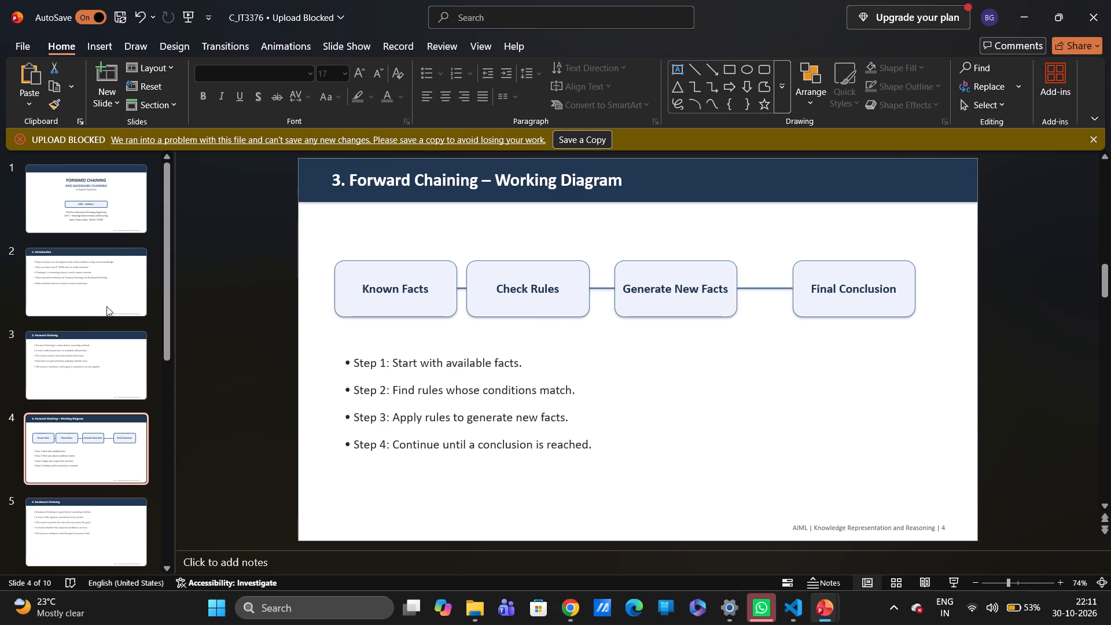
{"action": "key", "text": "Down"}
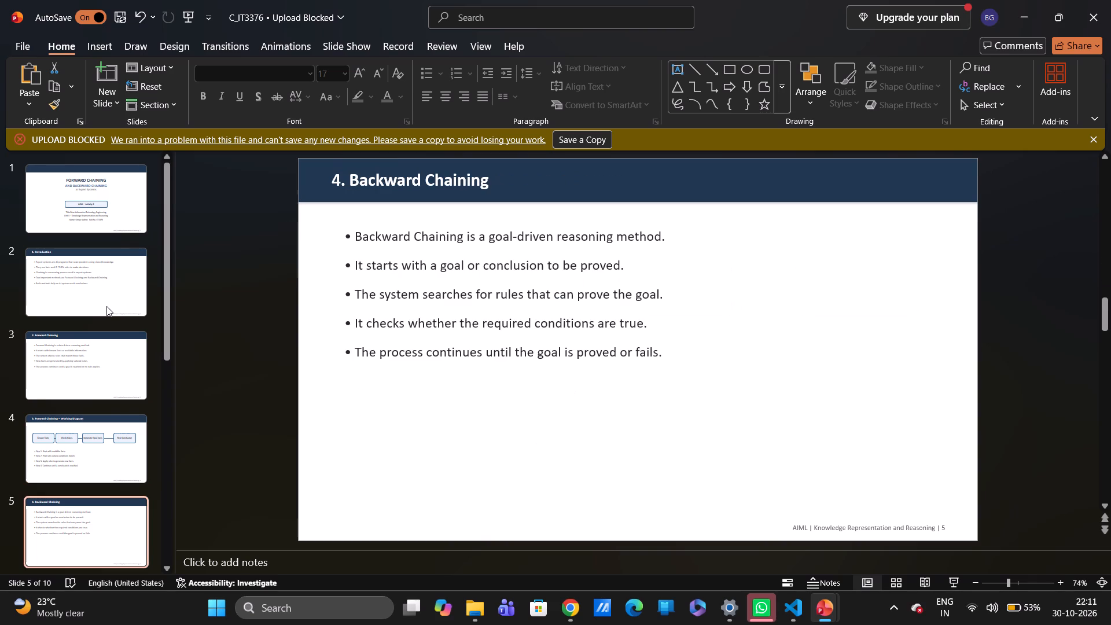
{"action": "key", "text": "Down"}
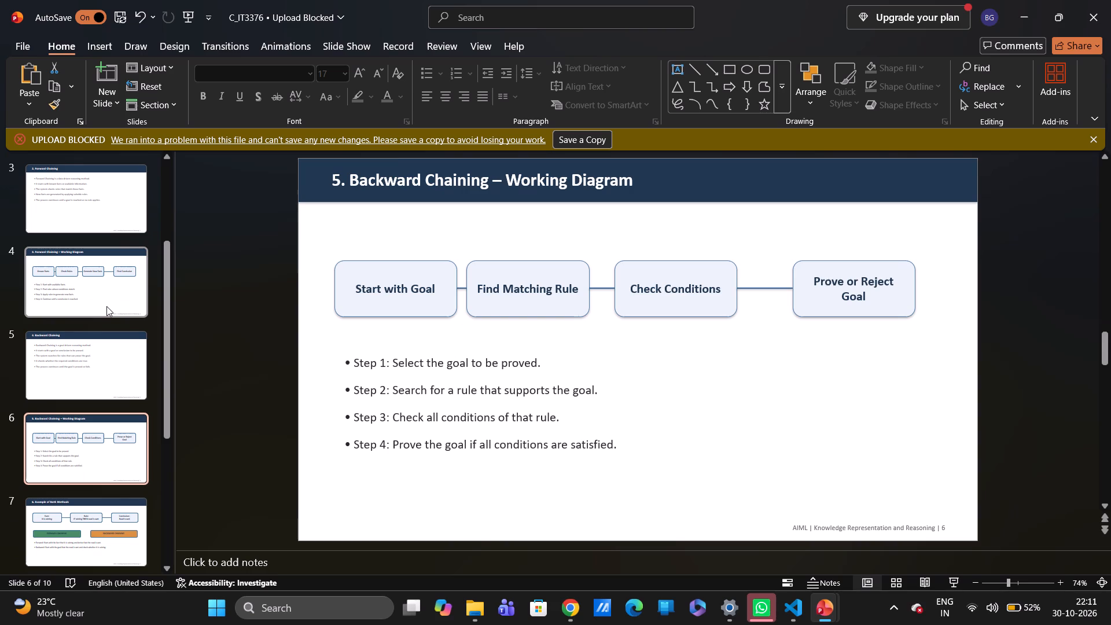
{"action": "key", "text": "Down"}
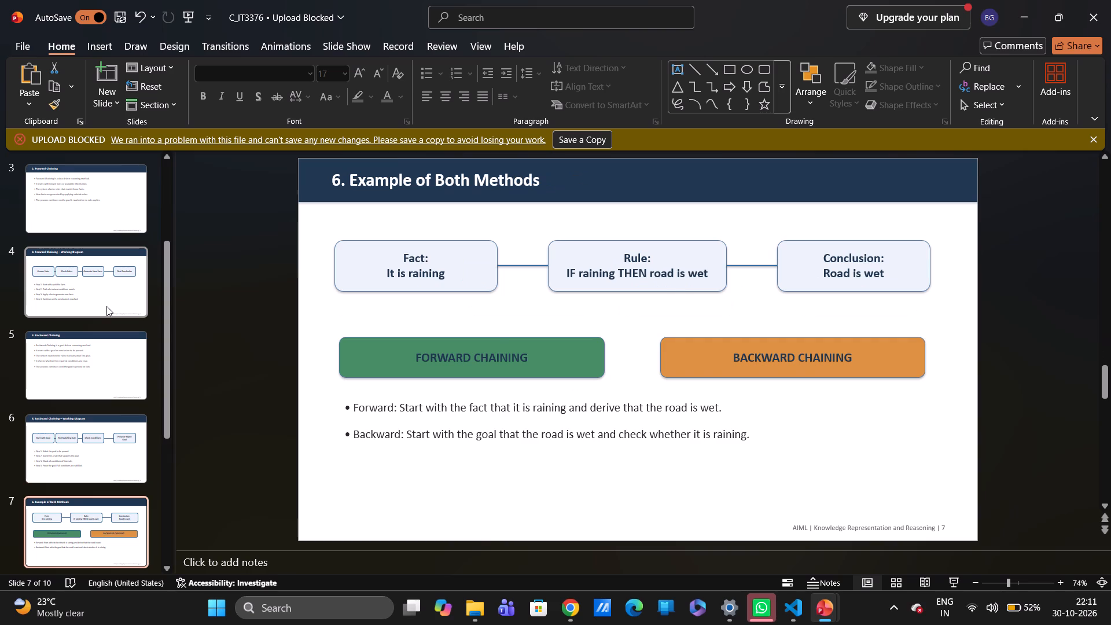
{"action": "key", "text": "Down"}
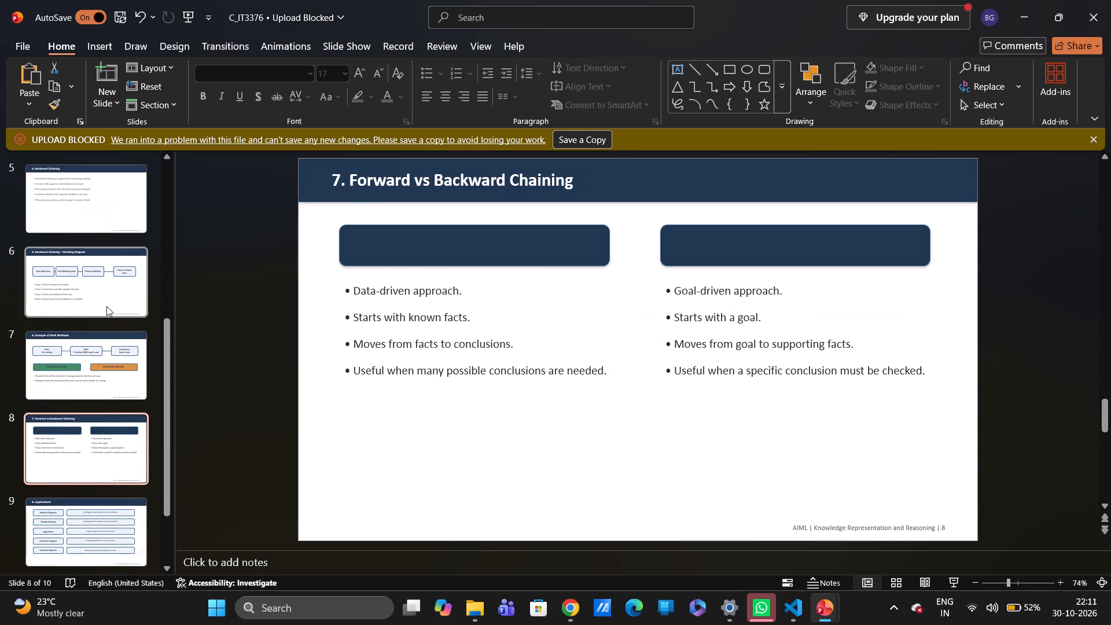
{"action": "key", "text": "Down"}
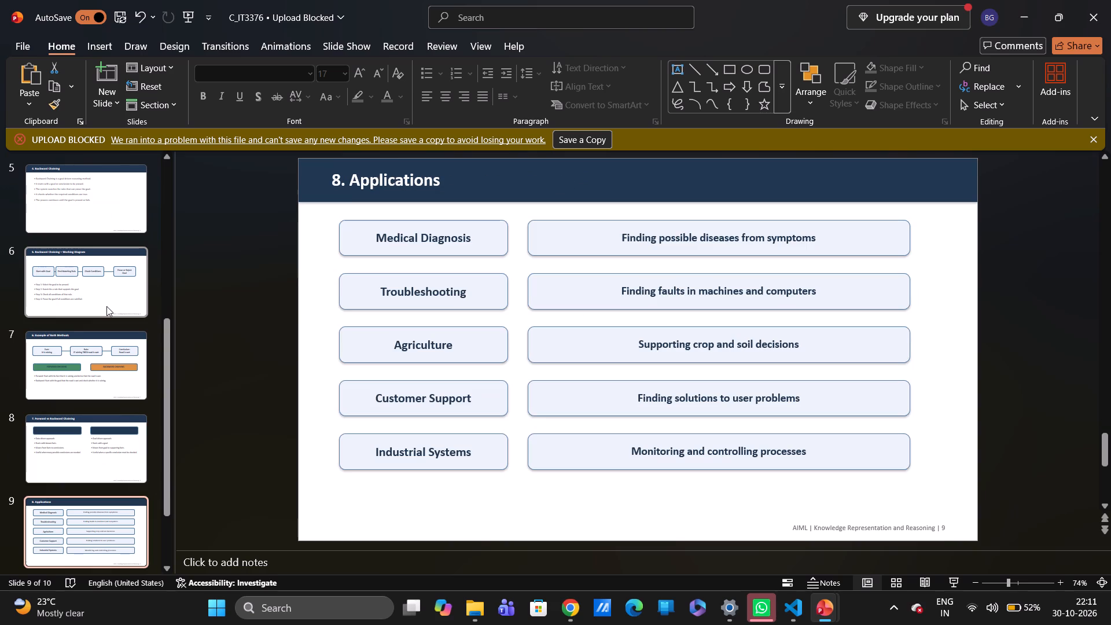
Cut the two empty dark blue header boxes above the bullet columns on the Forward vs Backward Chaining slide.
{"action": "key", "text": "Up"}
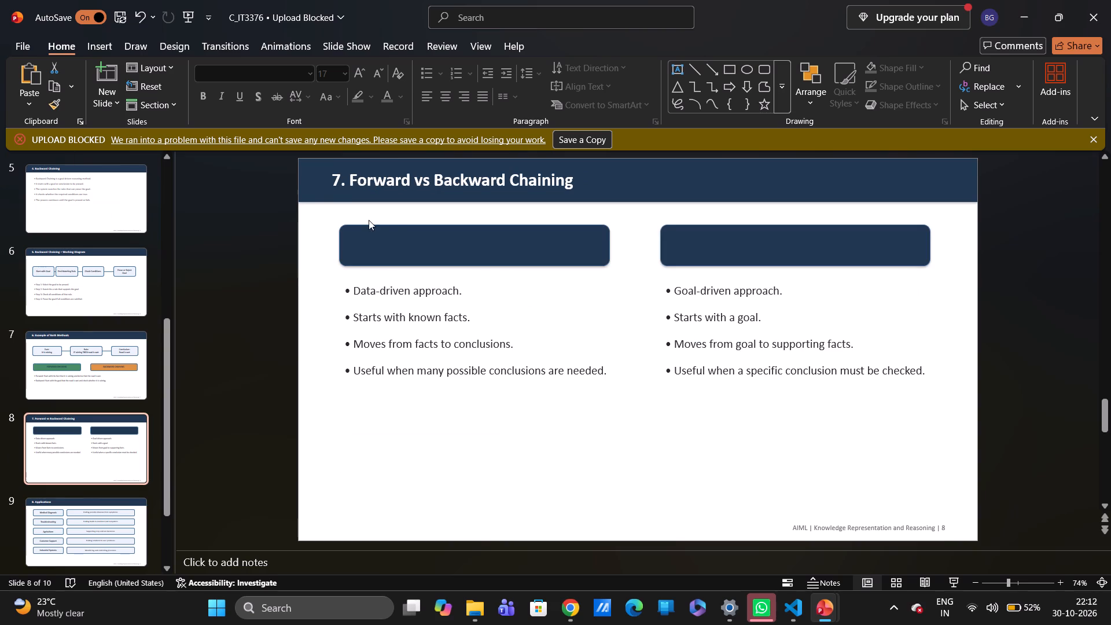
{"action": "left_click", "coordinate": [401, 237]}
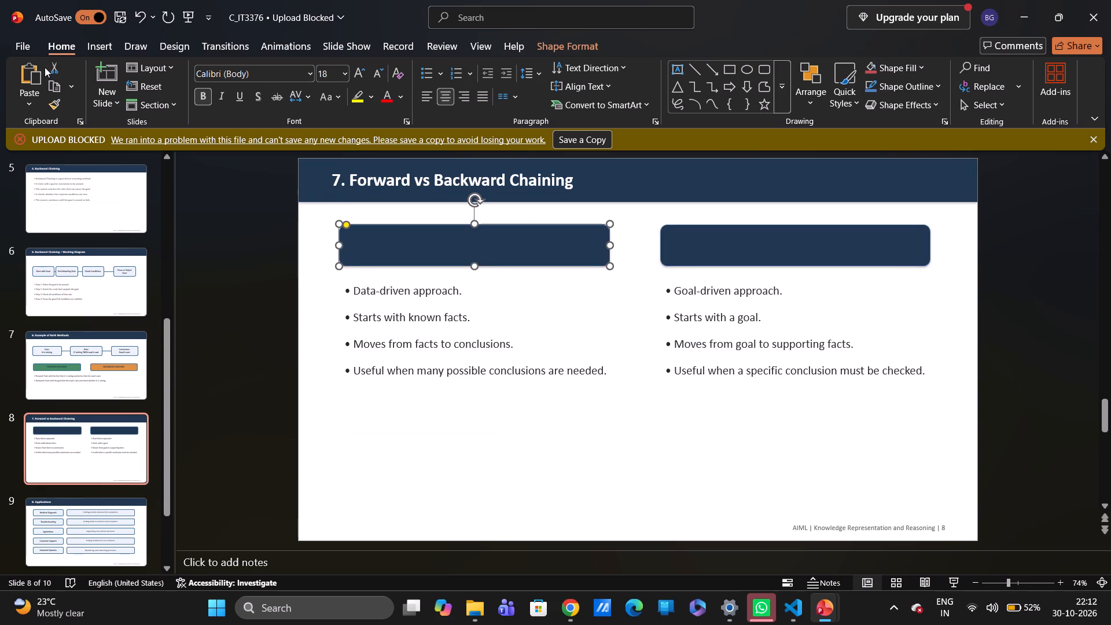
{"action": "left_click", "coordinate": [57, 70]}
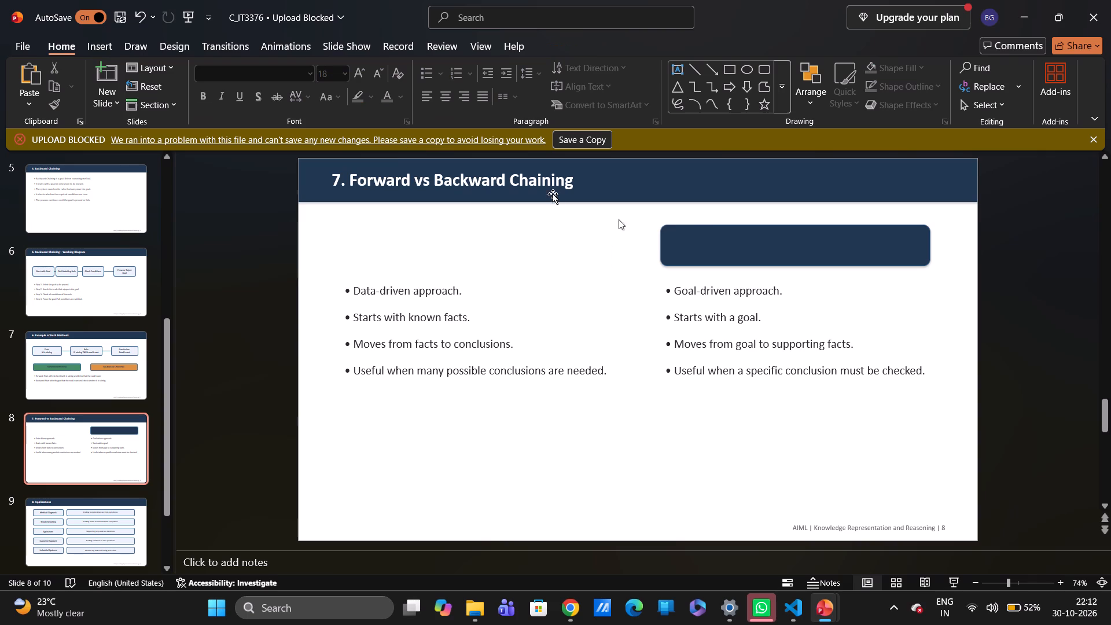
{"action": "left_click", "coordinate": [728, 241]}
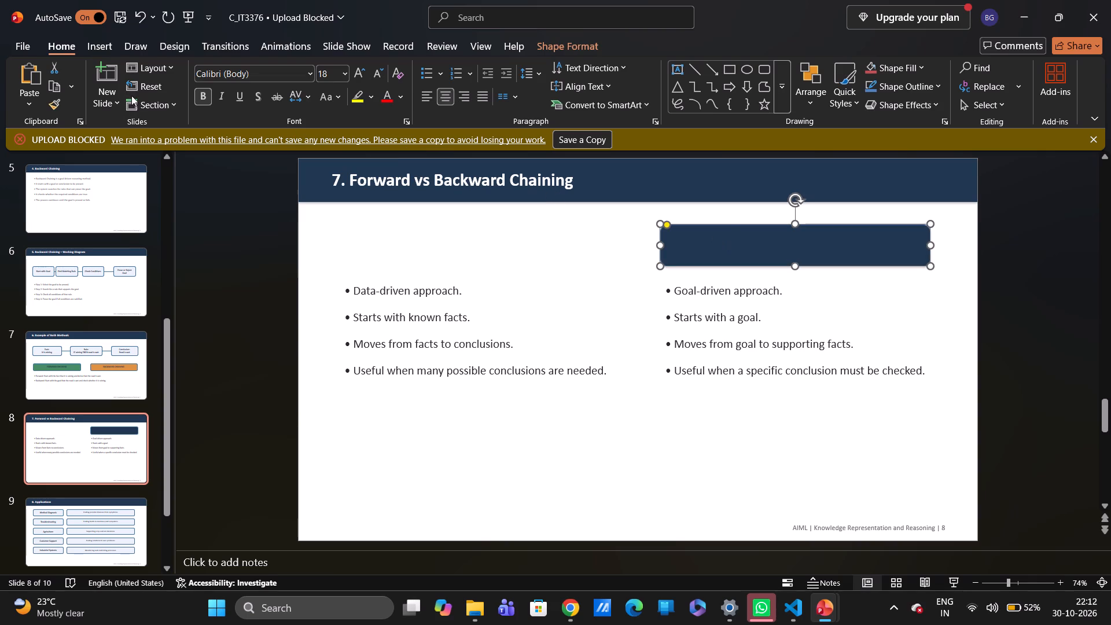
{"action": "left_click", "coordinate": [57, 63]}
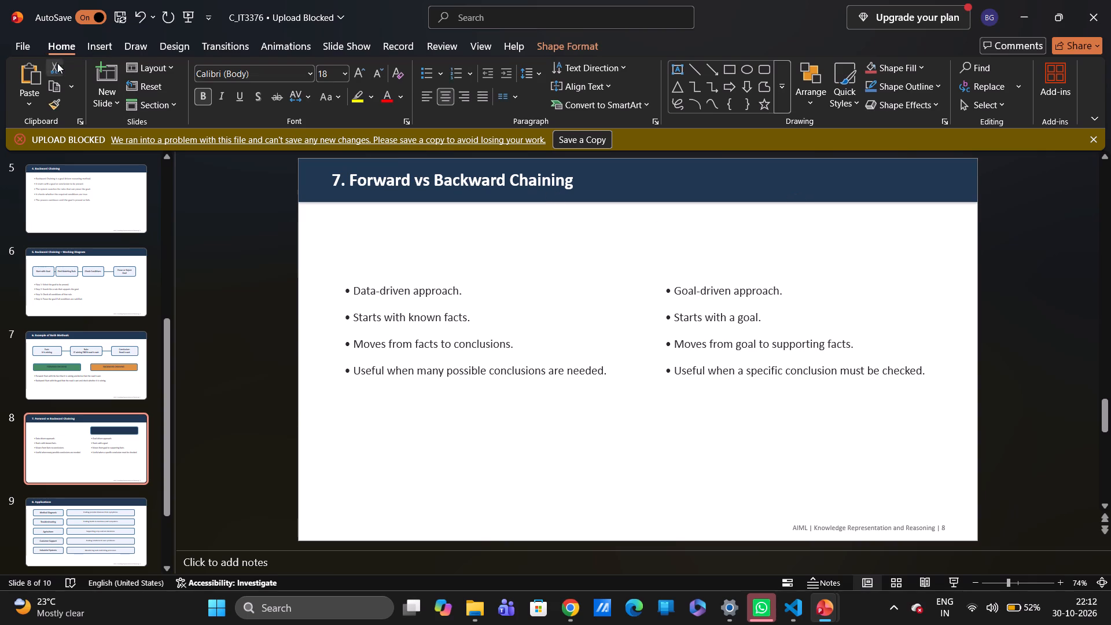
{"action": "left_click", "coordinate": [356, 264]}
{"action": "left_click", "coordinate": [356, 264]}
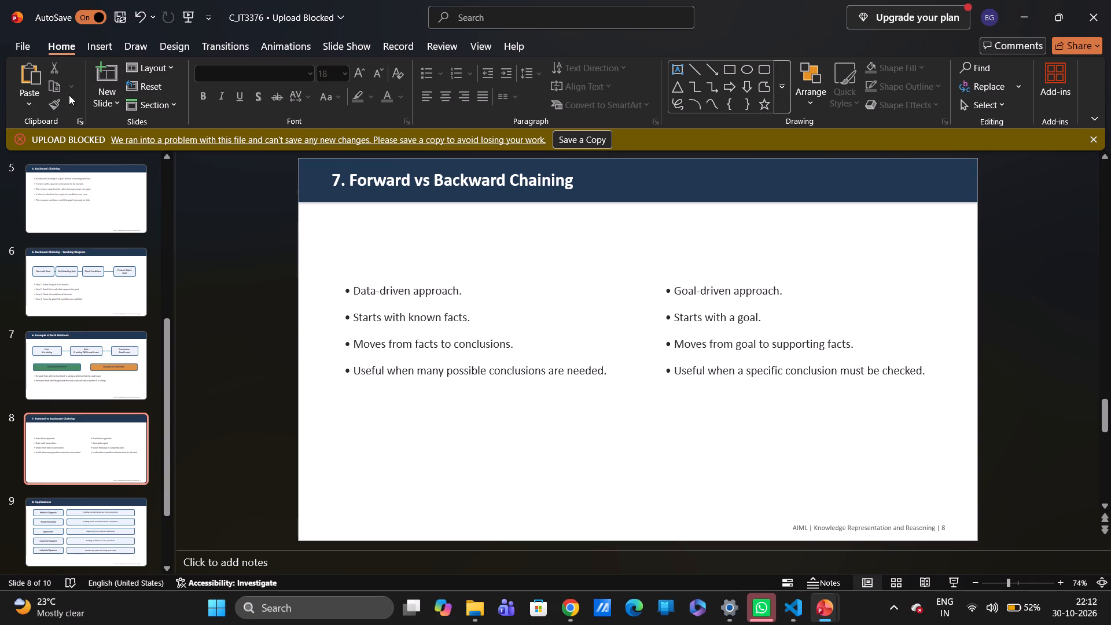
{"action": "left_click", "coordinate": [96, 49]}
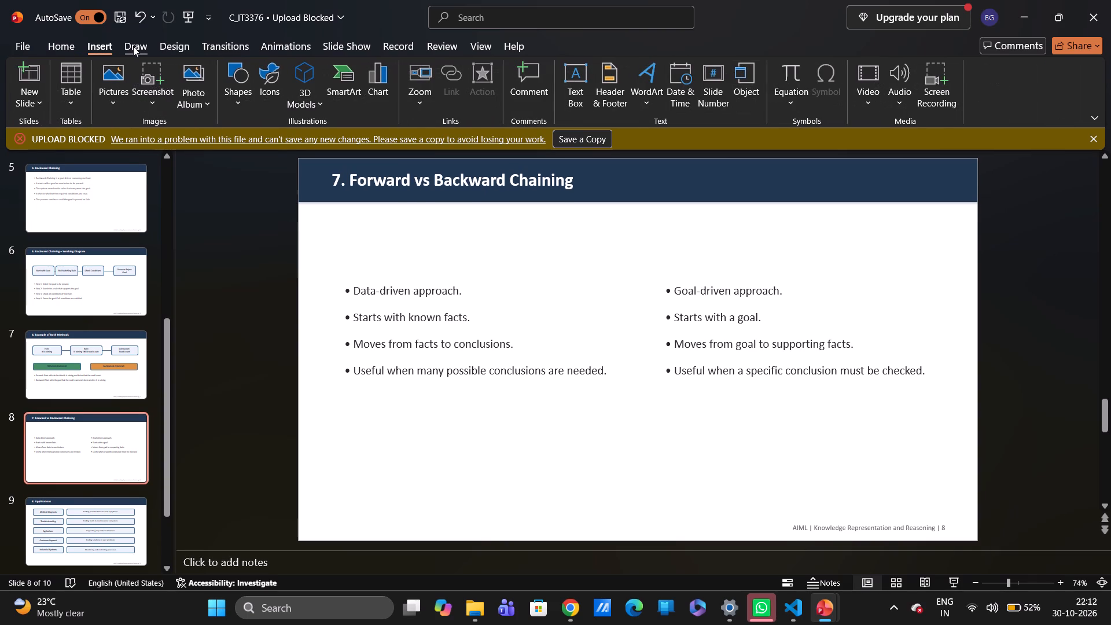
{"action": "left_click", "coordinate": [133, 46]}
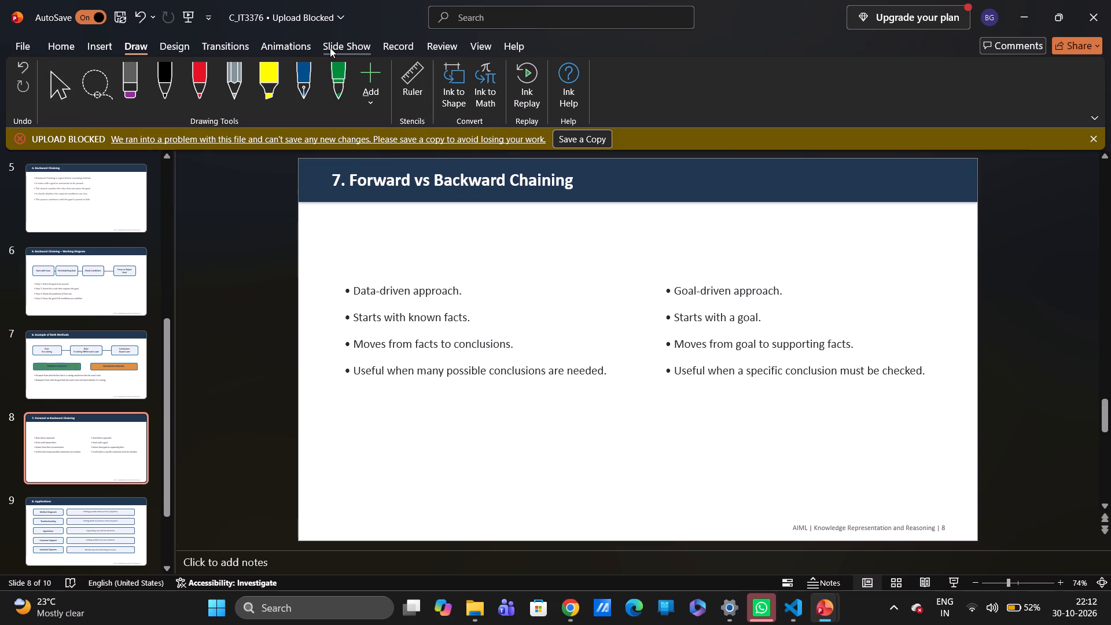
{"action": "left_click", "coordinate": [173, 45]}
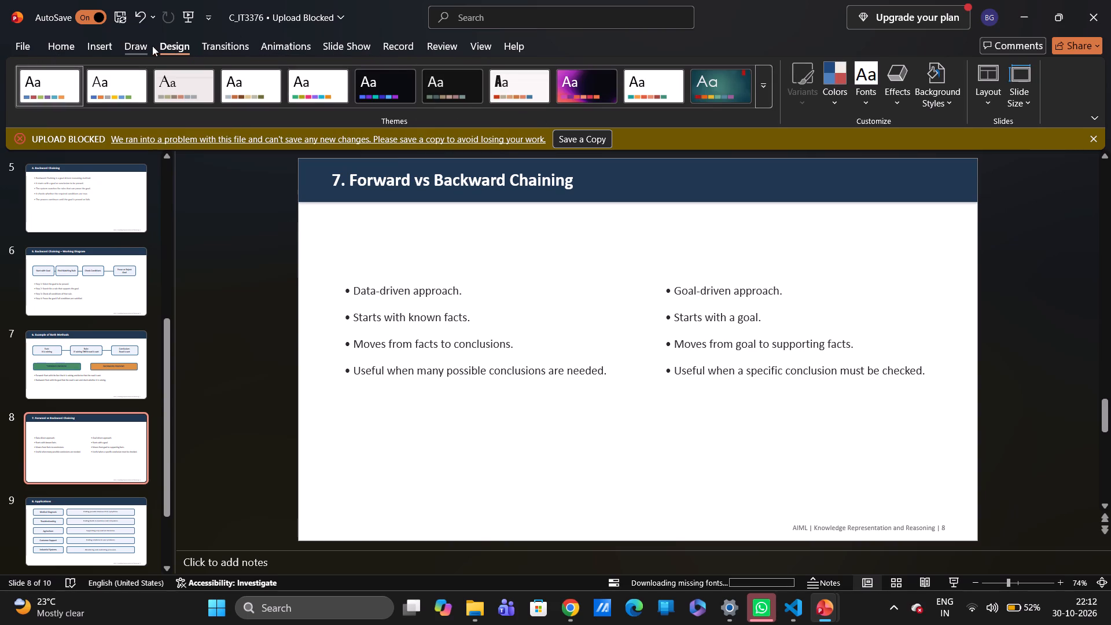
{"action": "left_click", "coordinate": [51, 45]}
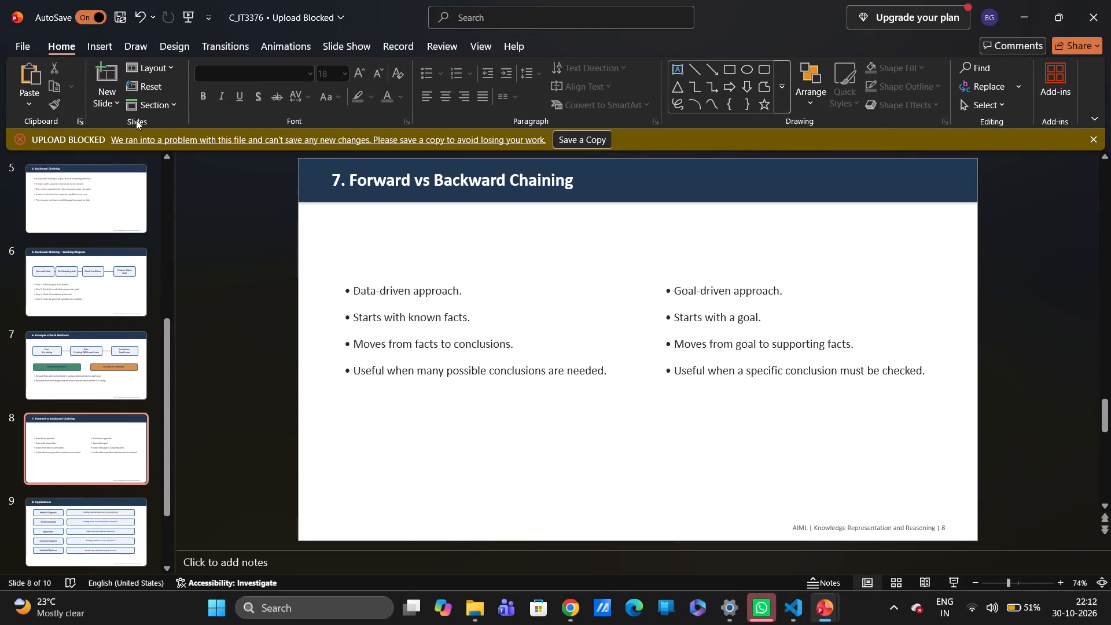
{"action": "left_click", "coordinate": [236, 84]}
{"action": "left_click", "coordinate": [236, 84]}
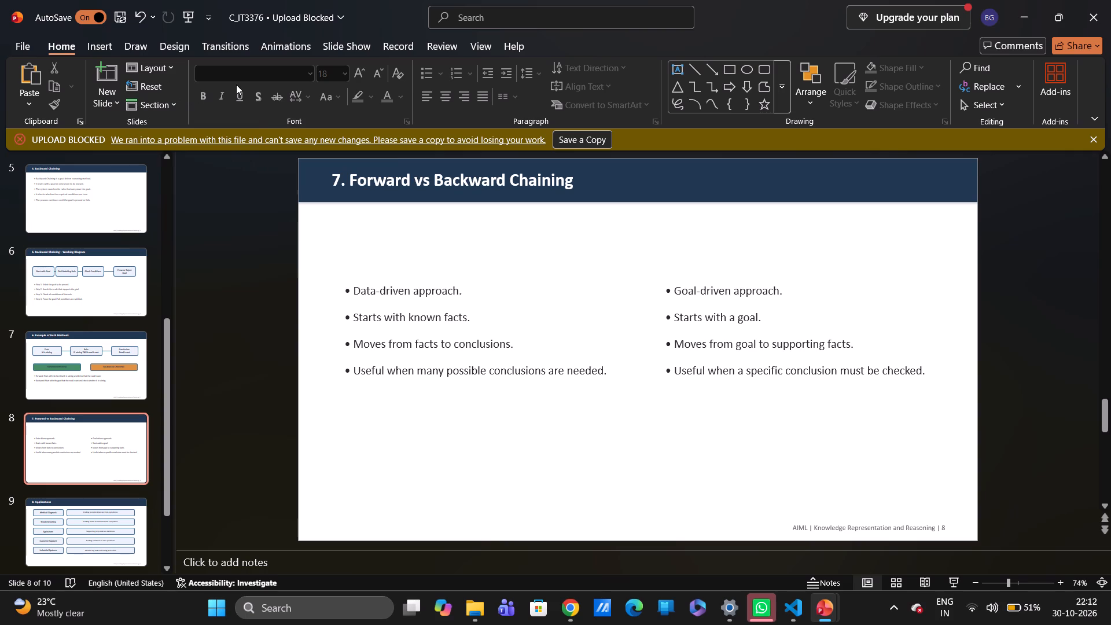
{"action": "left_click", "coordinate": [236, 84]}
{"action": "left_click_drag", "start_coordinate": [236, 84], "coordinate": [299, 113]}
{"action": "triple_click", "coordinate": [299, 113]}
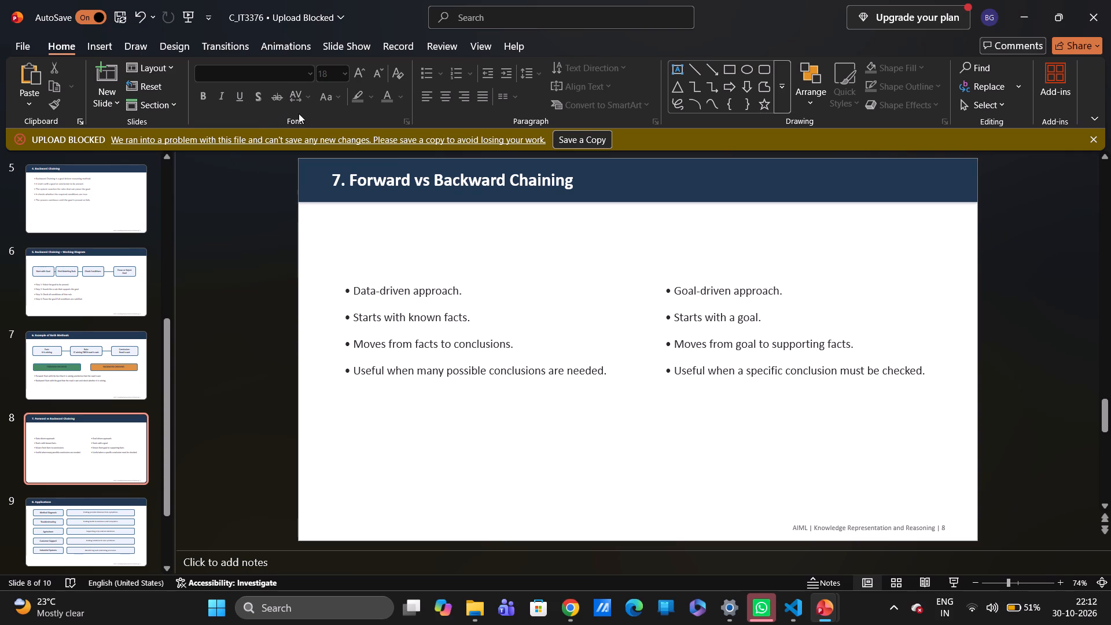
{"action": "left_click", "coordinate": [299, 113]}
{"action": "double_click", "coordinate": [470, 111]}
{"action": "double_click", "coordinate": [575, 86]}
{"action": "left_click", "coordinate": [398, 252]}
Insert a text box above the "Data-driven approach" bullet column and move it slightly up, clear of the bullets.
{"action": "left_click", "coordinate": [671, 69]}
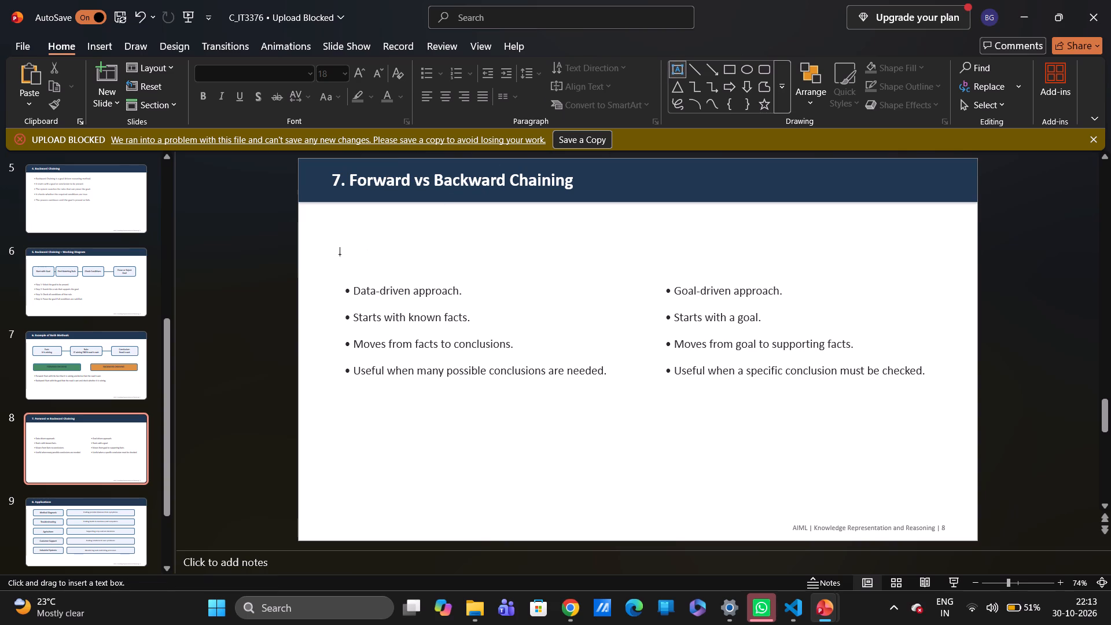
{"action": "left_click_drag", "start_coordinate": [347, 253], "coordinate": [444, 258]}
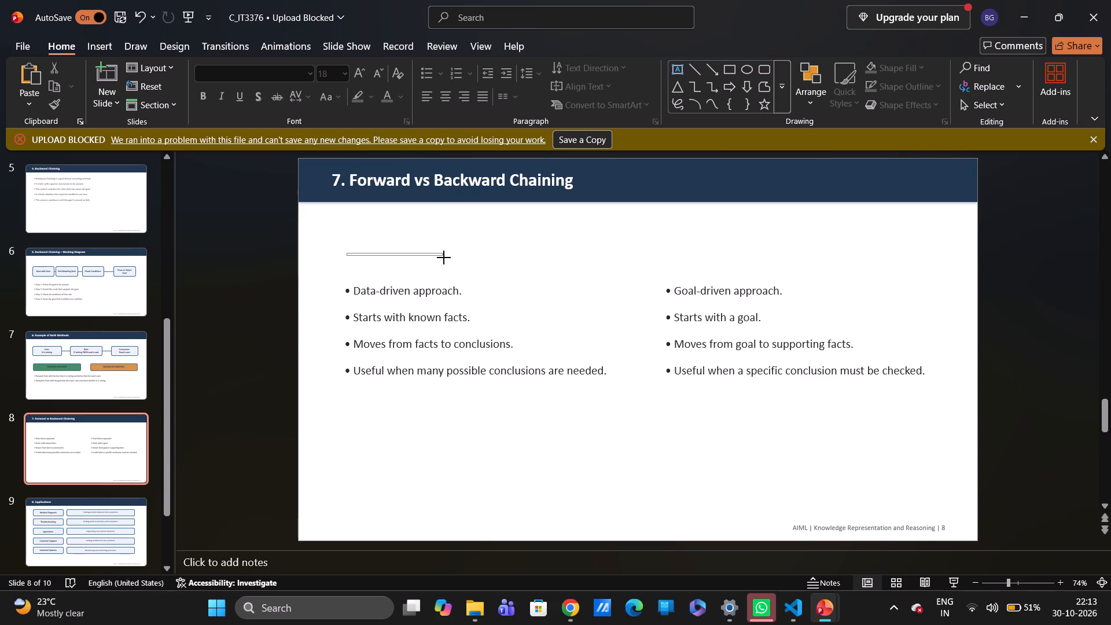
{"action": "left_click_drag", "start_coordinate": [444, 258], "coordinate": [465, 274]}
{"action": "left_click_drag", "start_coordinate": [465, 274], "coordinate": [469, 279]}
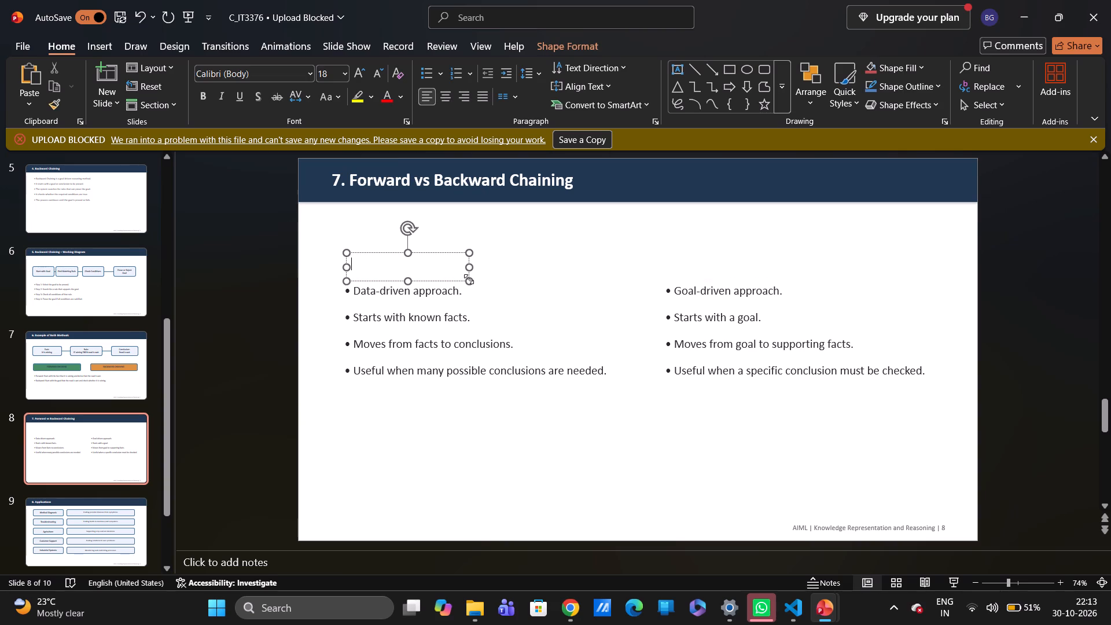
{"action": "left_click_drag", "start_coordinate": [412, 264], "coordinate": [409, 253]}
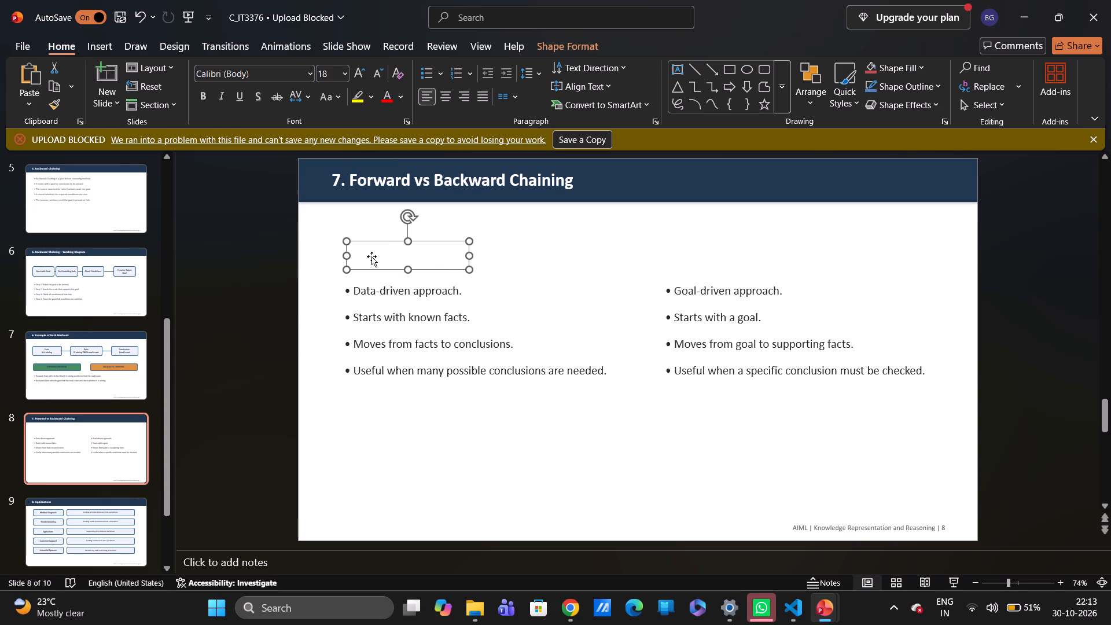
Turn on bold for the new text box and begin its heading with the letter "F".
{"action": "left_click", "coordinate": [371, 256]}
{"action": "left_click", "coordinate": [346, 73]}
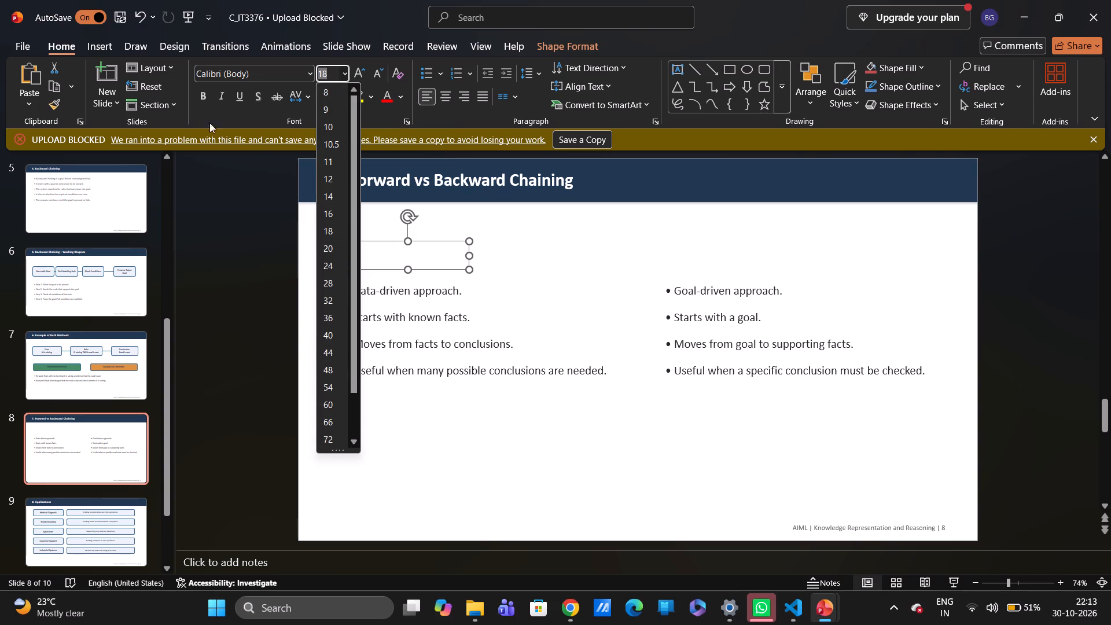
{"action": "left_click", "coordinate": [203, 97]}
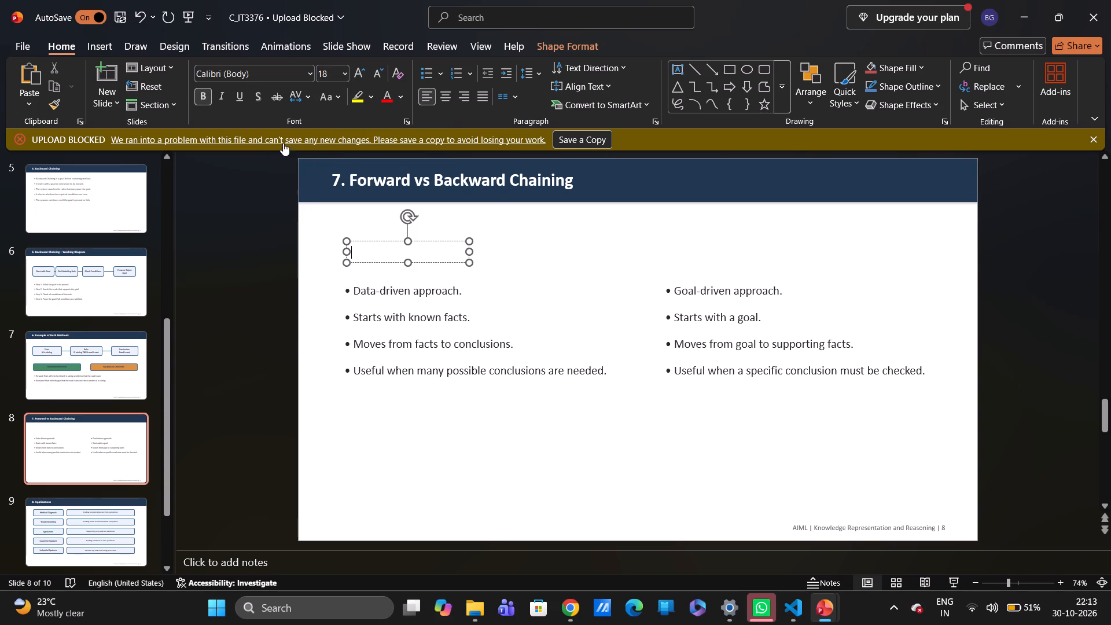
{"action": "left_click", "coordinate": [357, 251]}
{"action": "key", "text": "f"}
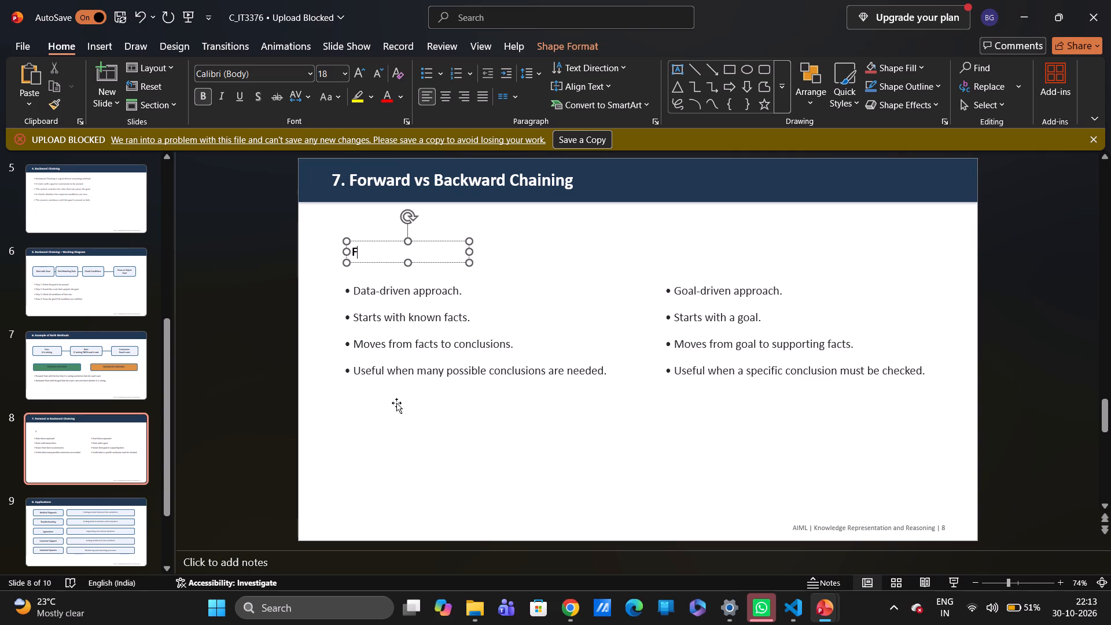
Try font size 20 for the "F" heading above the "Data-driven approach" bullets and remove its text box.
{"action": "left_click", "coordinate": [344, 74]}
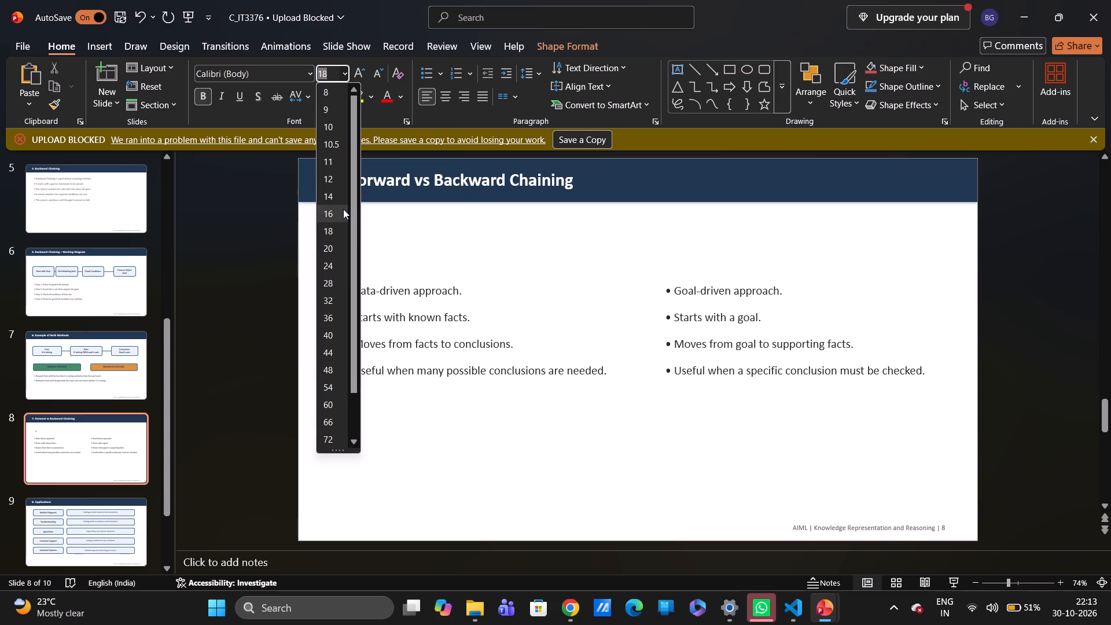
{"action": "left_click", "coordinate": [339, 244]}
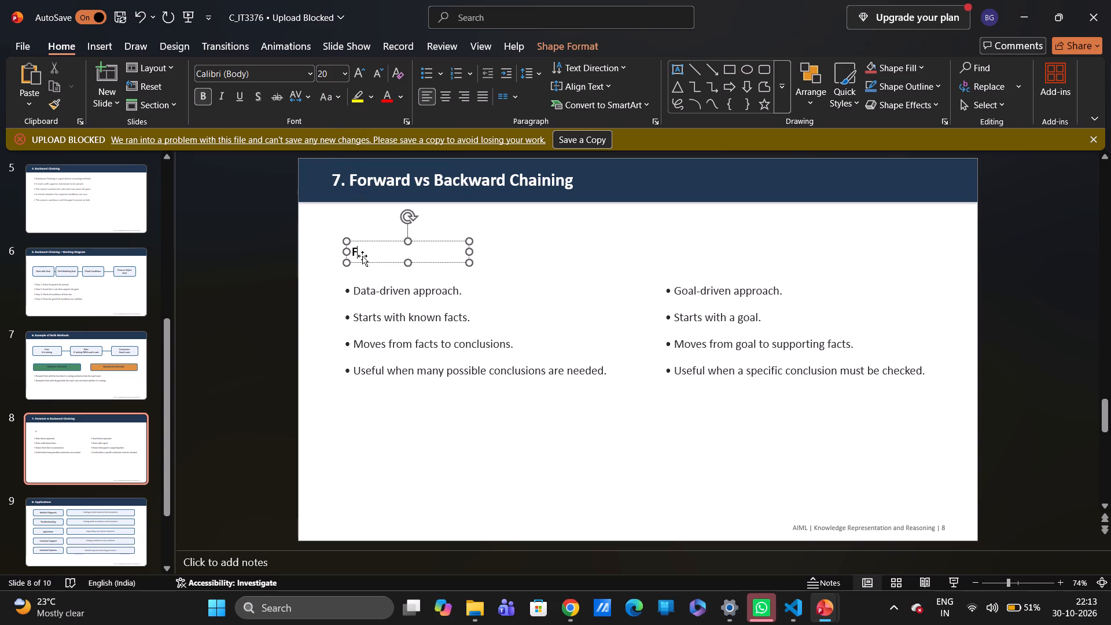
{"action": "left_click", "coordinate": [362, 249]}
{"action": "key", "text": "BackSpace"}
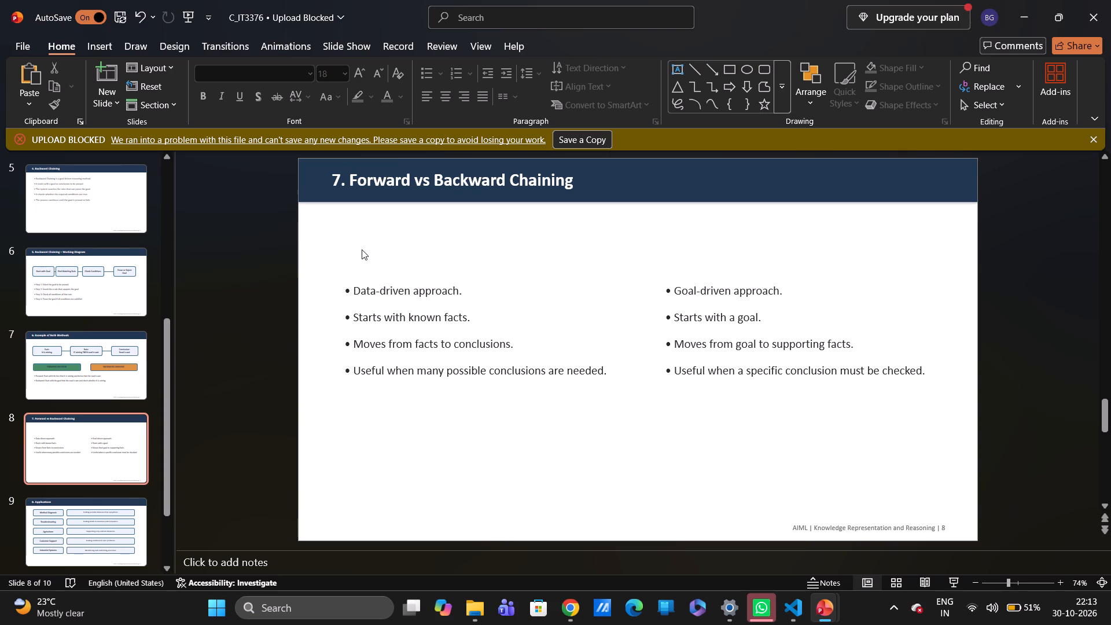
Draw a wider text box above the "Data-driven approach" bullets, spanning most of that bullet column's width.
{"action": "left_click", "coordinate": [675, 70]}
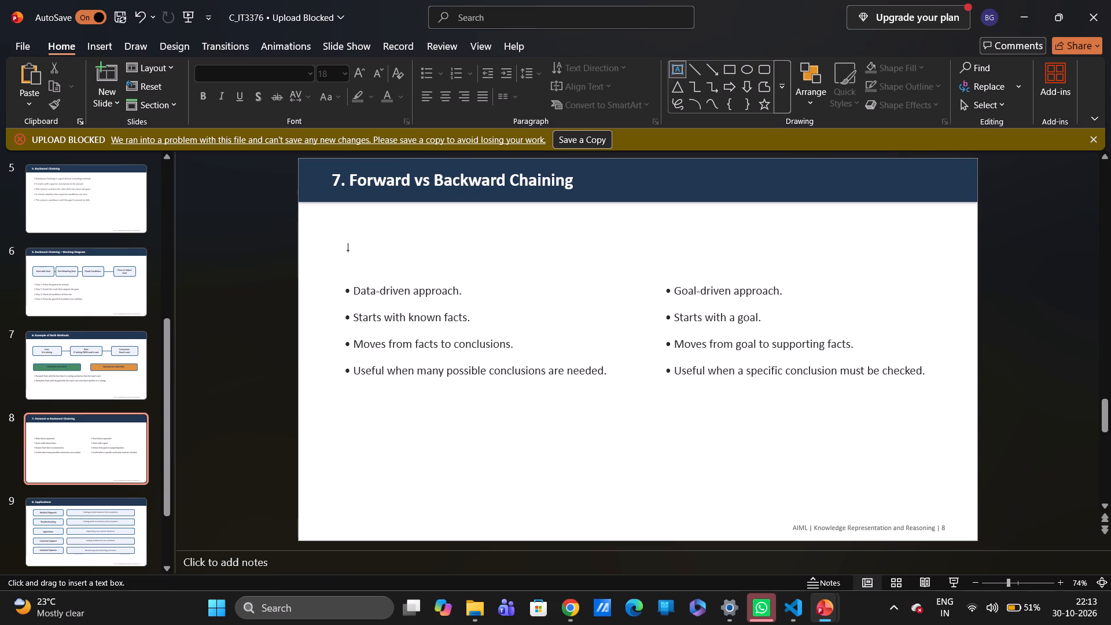
{"action": "left_click_drag", "start_coordinate": [348, 250], "coordinate": [461, 275]}
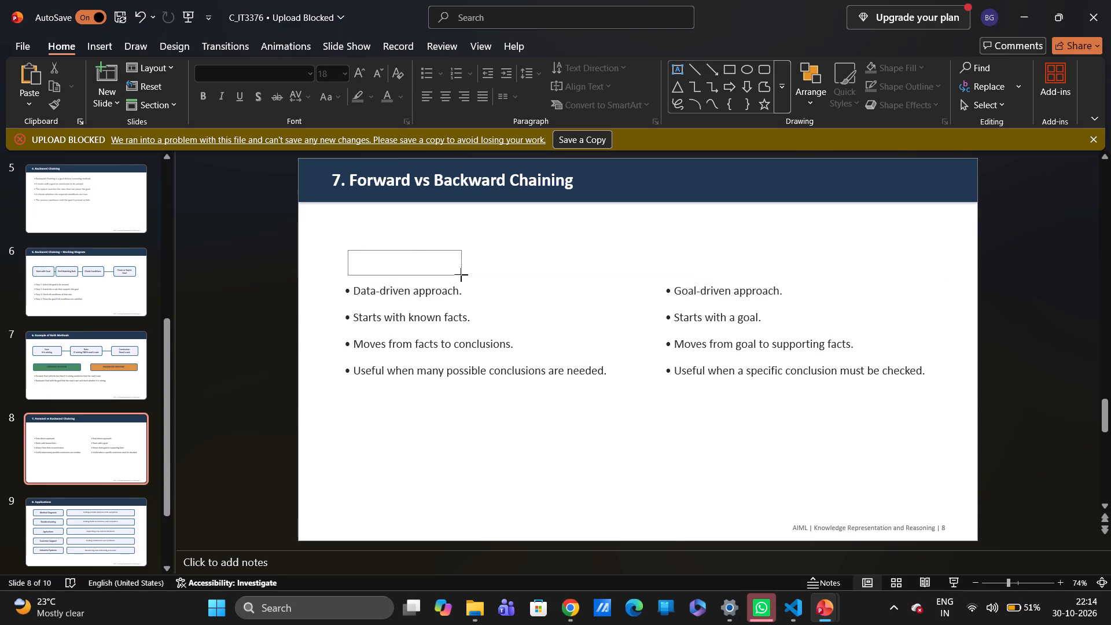
{"action": "left_click_drag", "start_coordinate": [461, 275], "coordinate": [461, 280]}
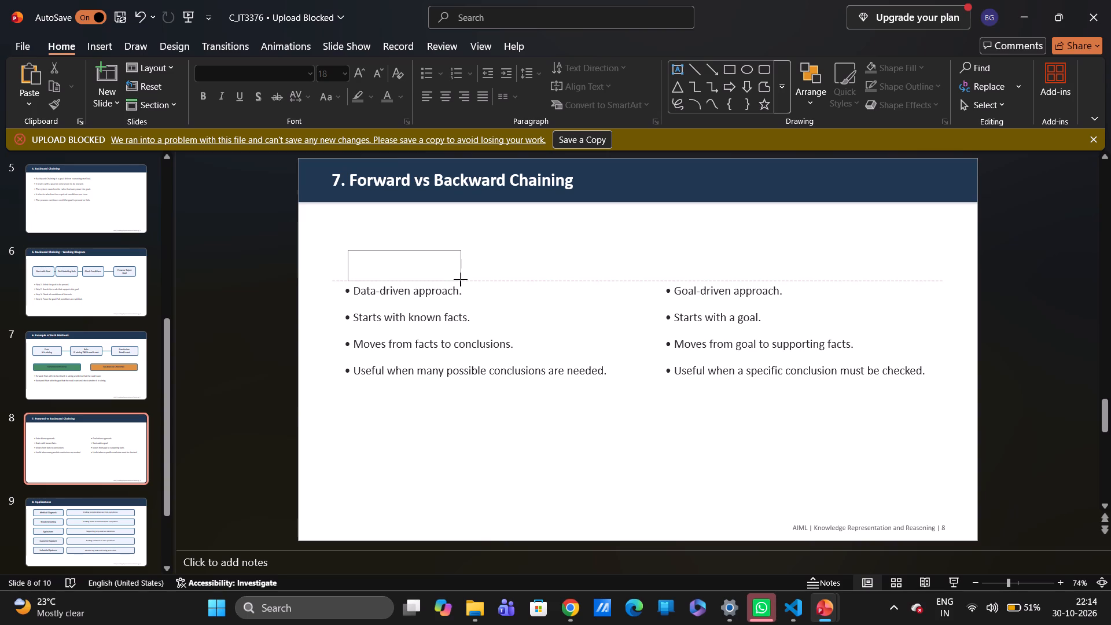
{"action": "left_click_drag", "start_coordinate": [461, 280], "coordinate": [505, 278]}
{"action": "left_click_drag", "start_coordinate": [505, 278], "coordinate": [531, 276]}
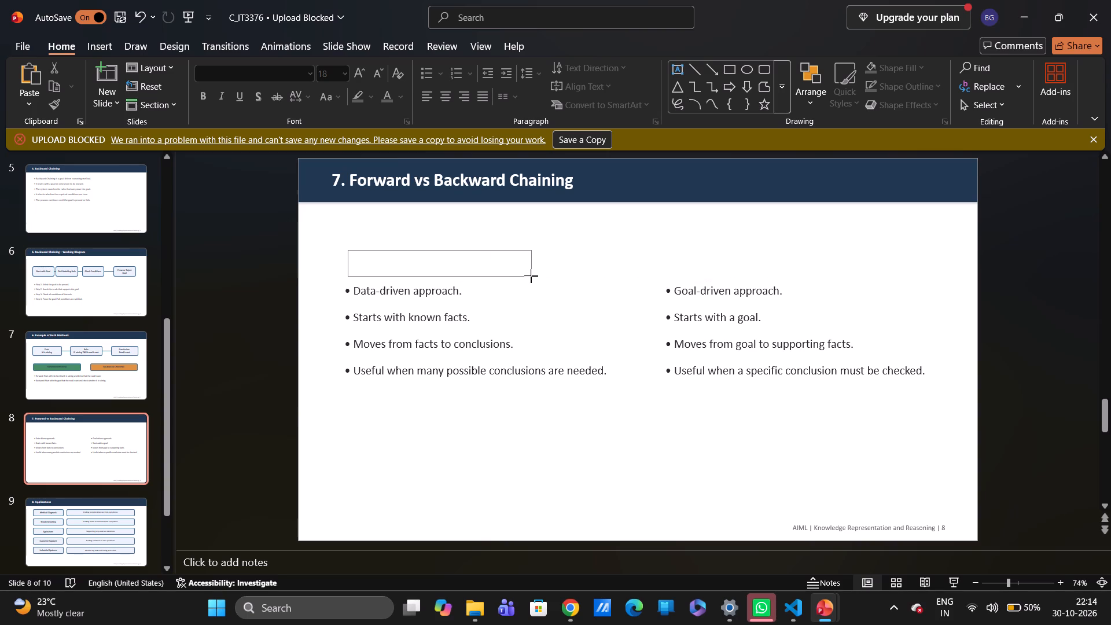
{"action": "left_click_drag", "start_coordinate": [531, 276], "coordinate": [560, 280]}
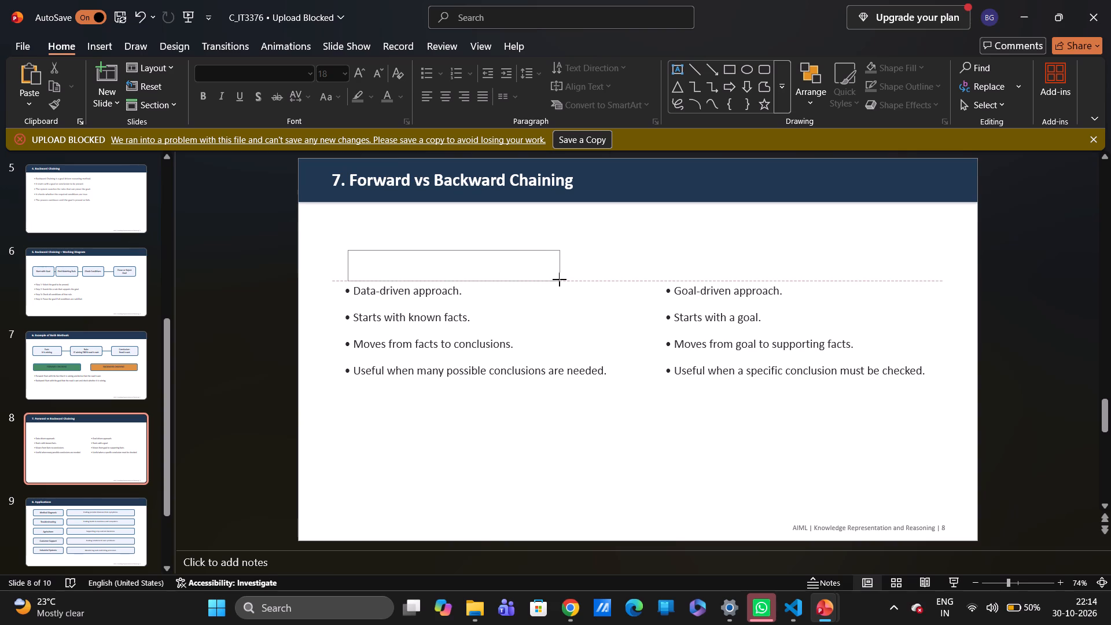
{"action": "left_click_drag", "start_coordinate": [560, 280], "coordinate": [583, 281]}
{"action": "left_click_drag", "start_coordinate": [583, 281], "coordinate": [582, 281]}
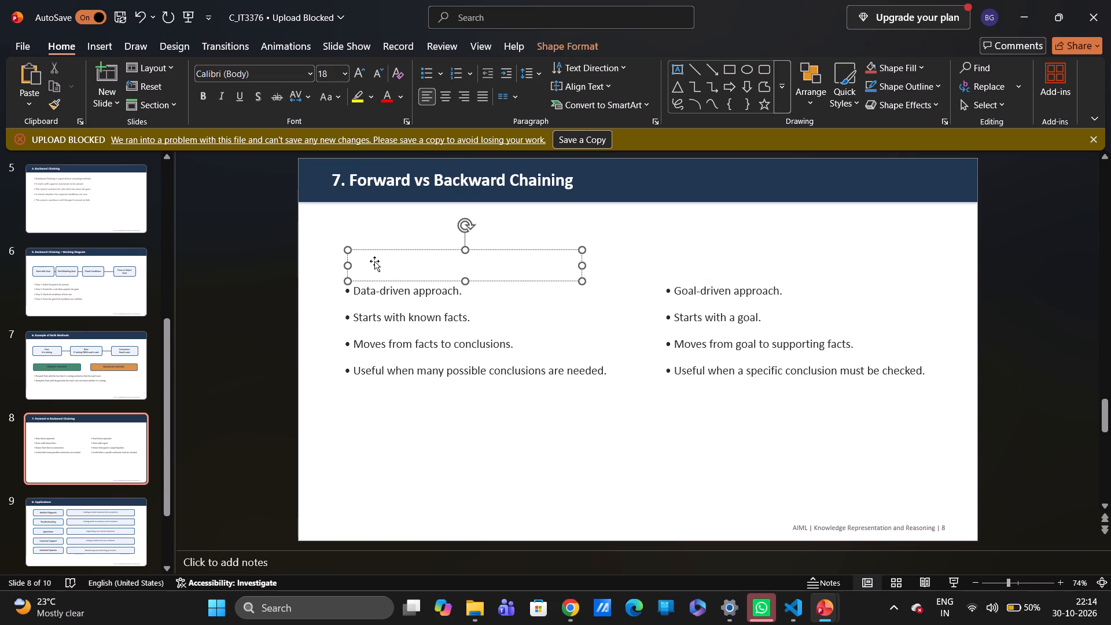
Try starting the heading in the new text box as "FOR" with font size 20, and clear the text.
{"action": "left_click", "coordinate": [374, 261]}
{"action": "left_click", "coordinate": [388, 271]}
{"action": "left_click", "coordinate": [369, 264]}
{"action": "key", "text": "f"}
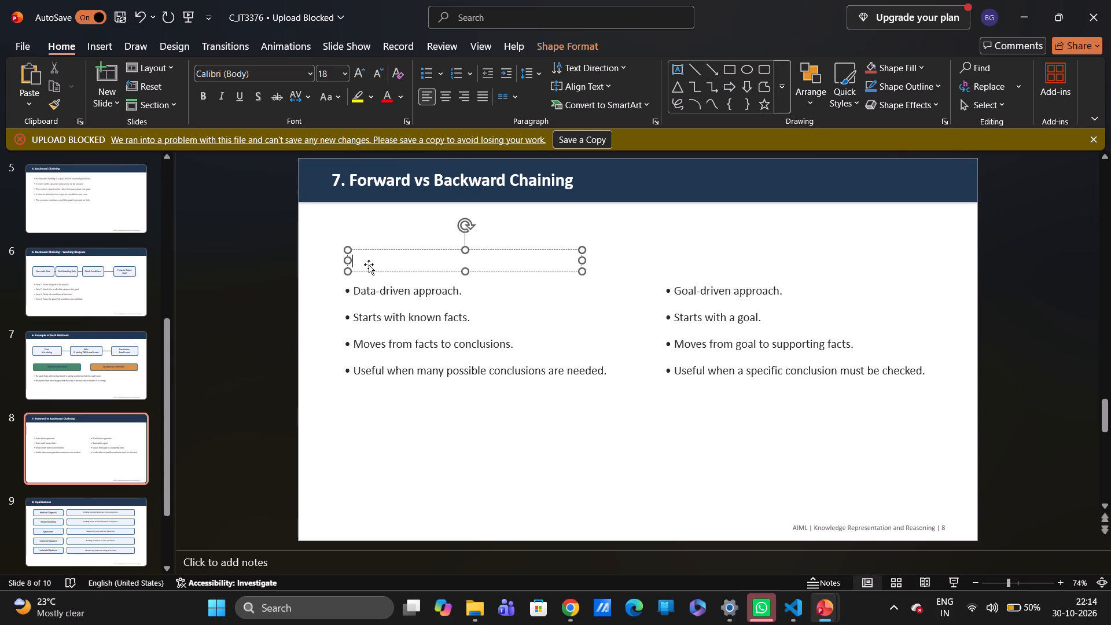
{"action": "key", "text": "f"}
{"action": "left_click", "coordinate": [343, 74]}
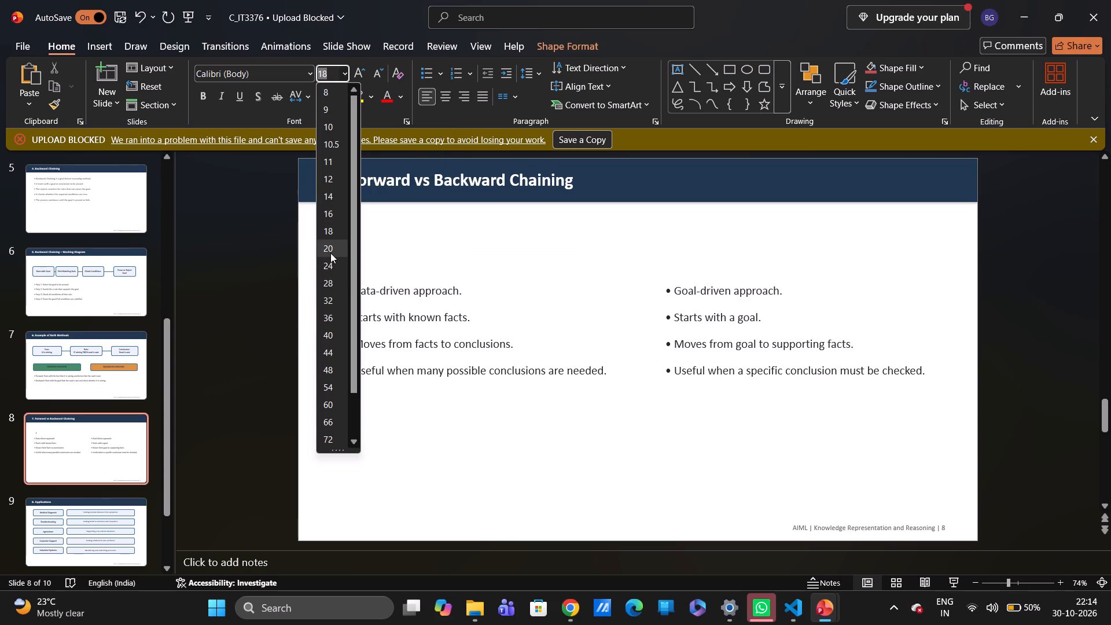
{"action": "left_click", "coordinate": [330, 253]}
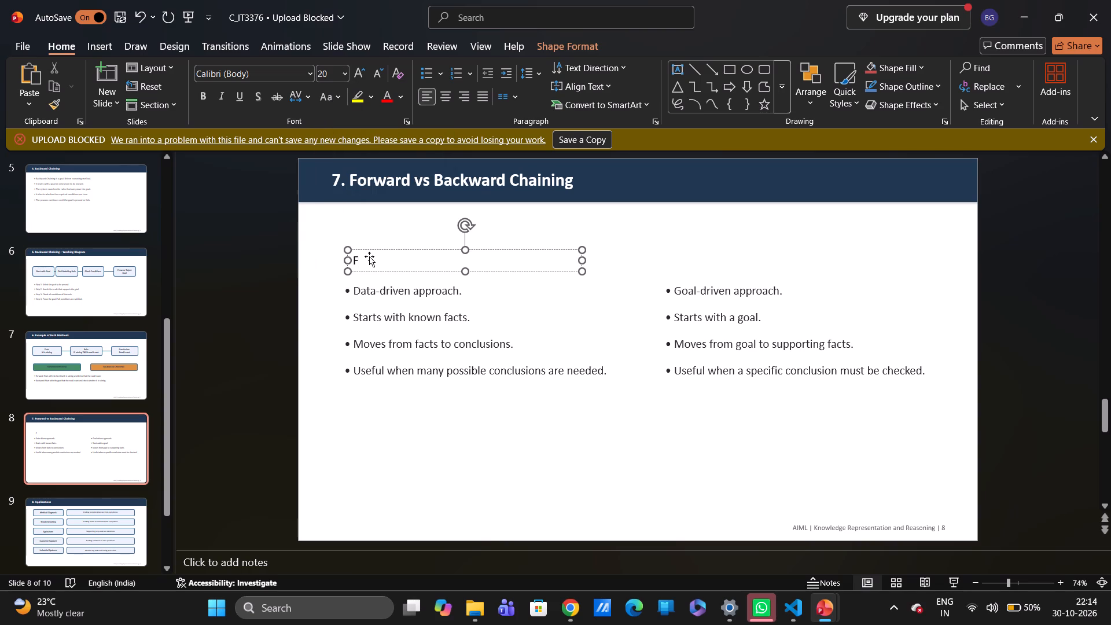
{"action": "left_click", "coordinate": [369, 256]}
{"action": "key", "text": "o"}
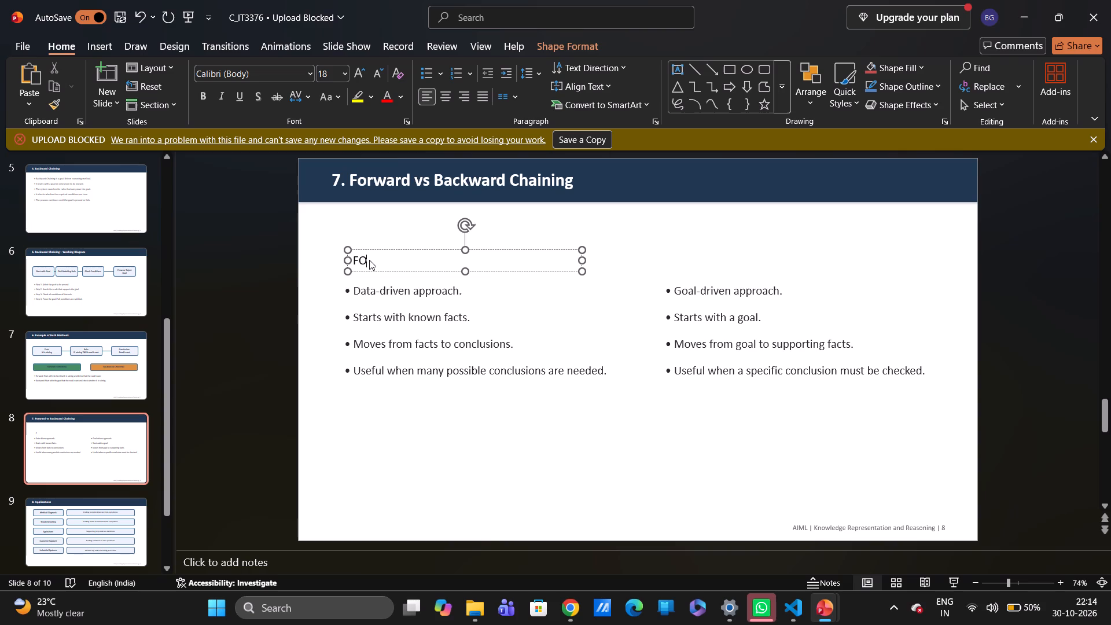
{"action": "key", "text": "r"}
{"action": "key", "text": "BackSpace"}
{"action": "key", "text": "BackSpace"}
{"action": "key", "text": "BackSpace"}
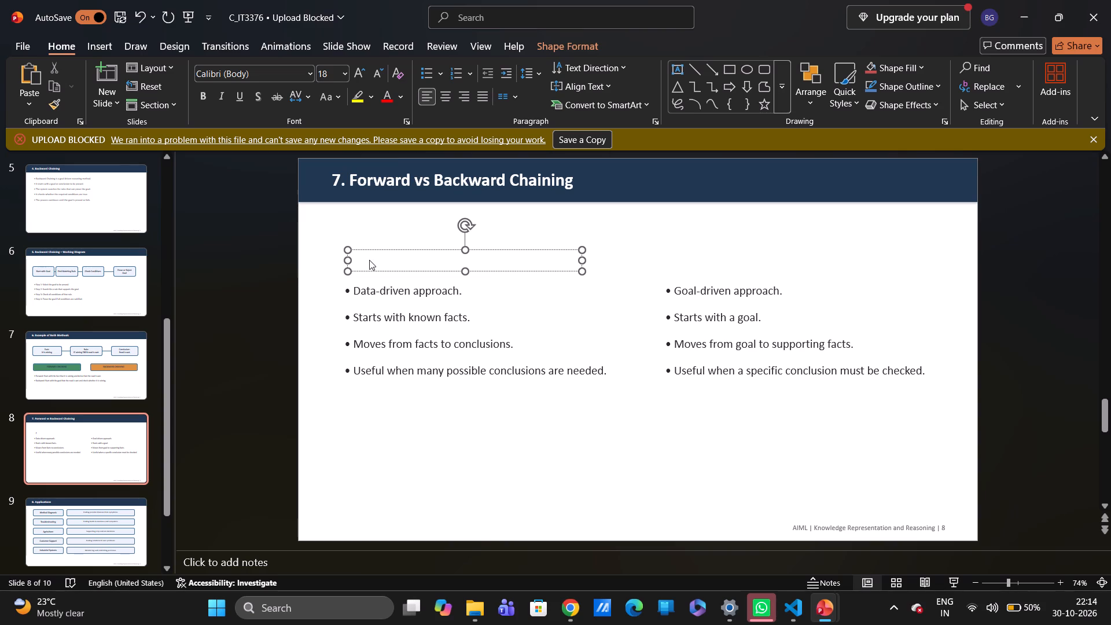
Set the empty heading text box to font size 28 and begin its heading with "For".
{"action": "left_click", "coordinate": [345, 72]}
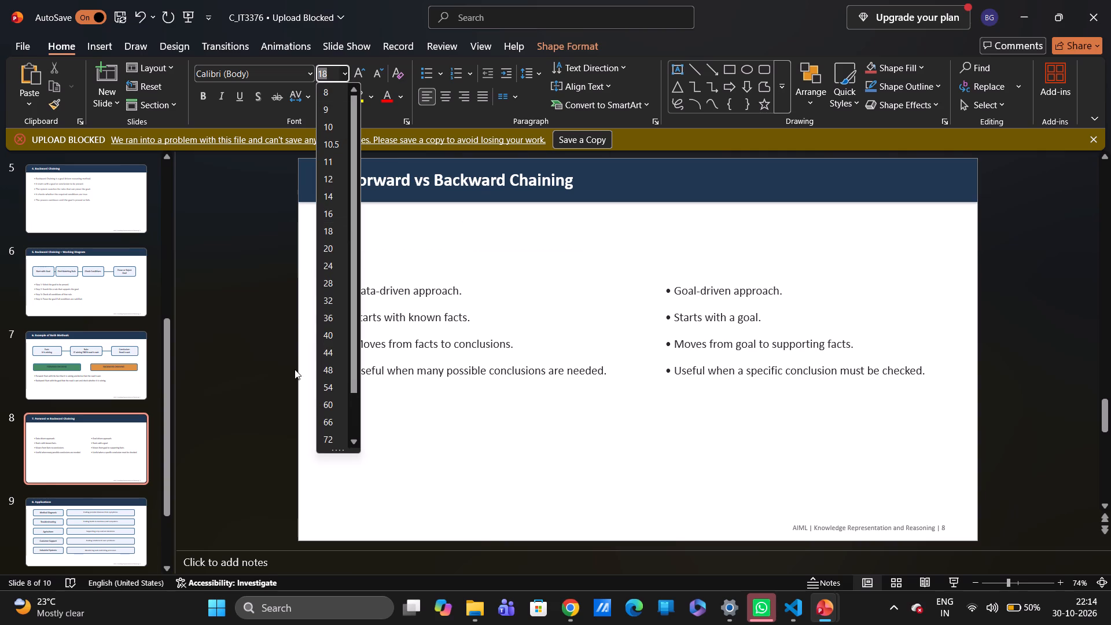
{"action": "left_click", "coordinate": [331, 284]}
{"action": "left_click", "coordinate": [374, 274]}
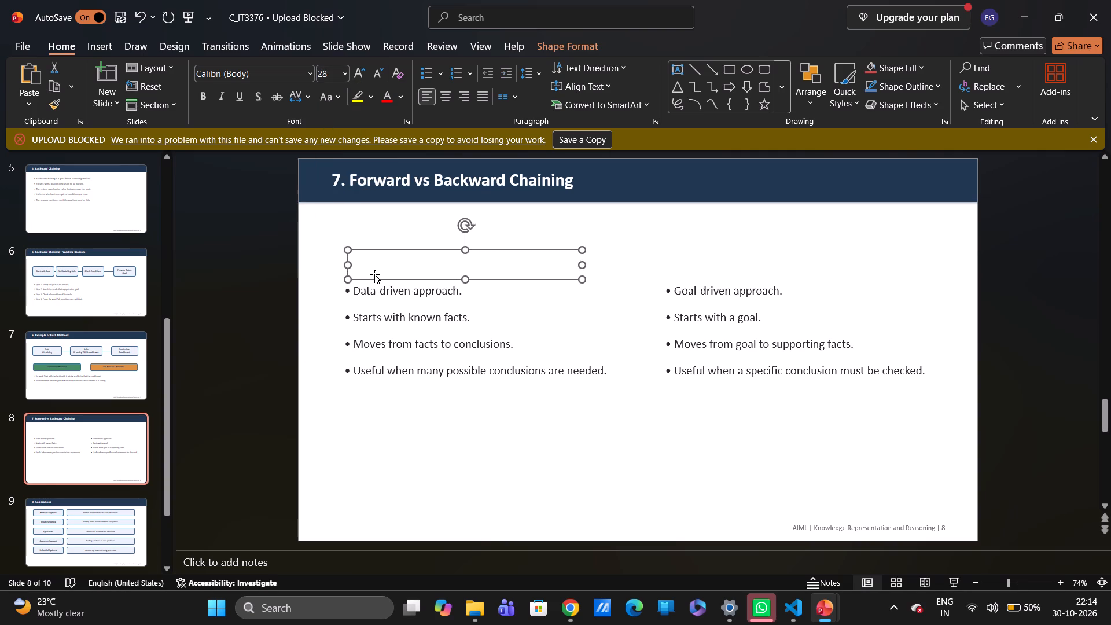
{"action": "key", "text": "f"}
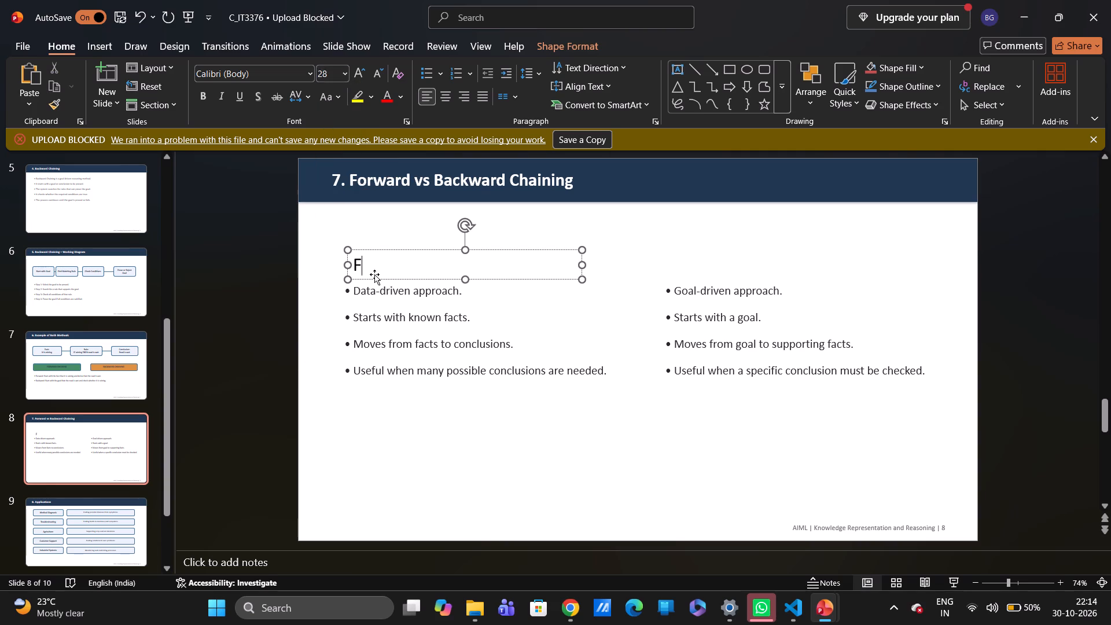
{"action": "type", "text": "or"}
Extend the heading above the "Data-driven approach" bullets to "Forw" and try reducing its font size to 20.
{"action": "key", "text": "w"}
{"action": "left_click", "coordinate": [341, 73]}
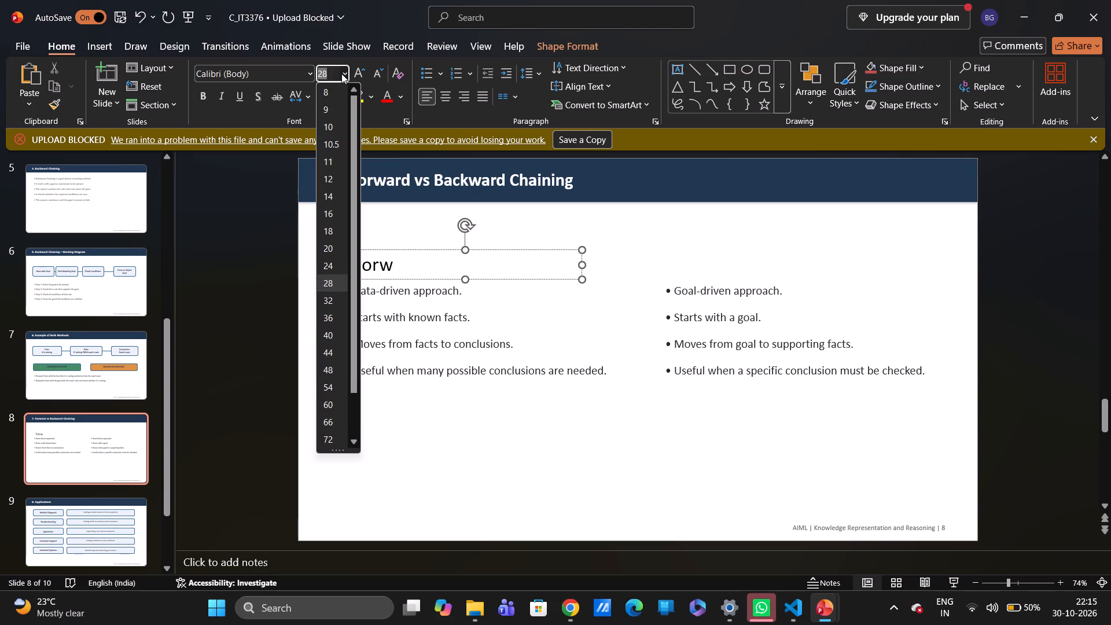
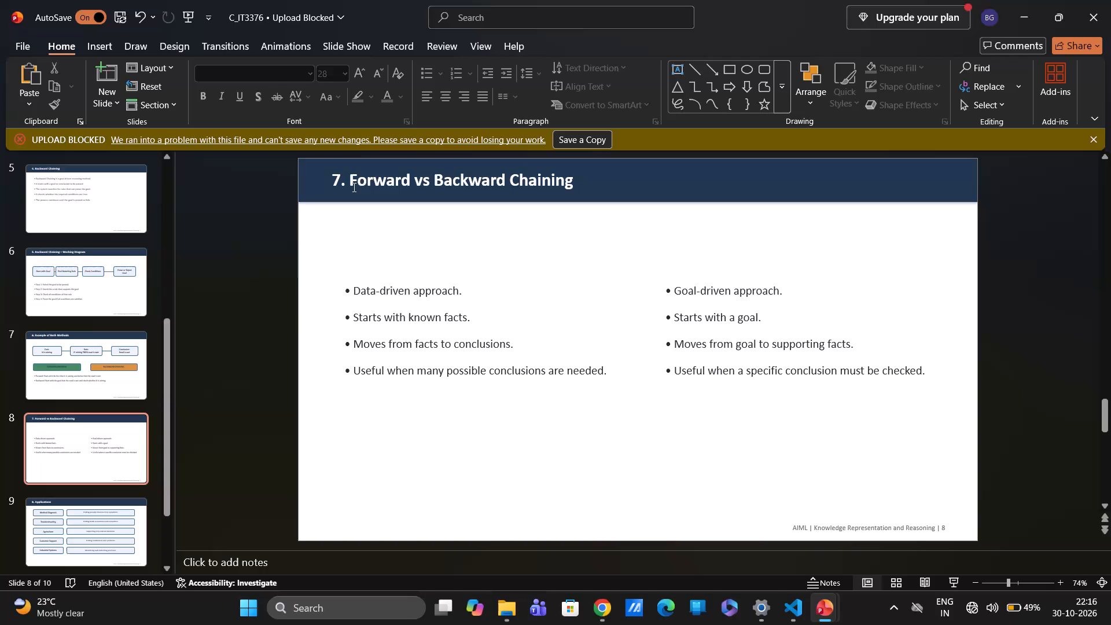
Draw a wide text box just above the "Data-driven approach" bullets and paste "Forward Chaining" from the clipboard history as its heading.
{"action": "left_click", "coordinate": [679, 68]}
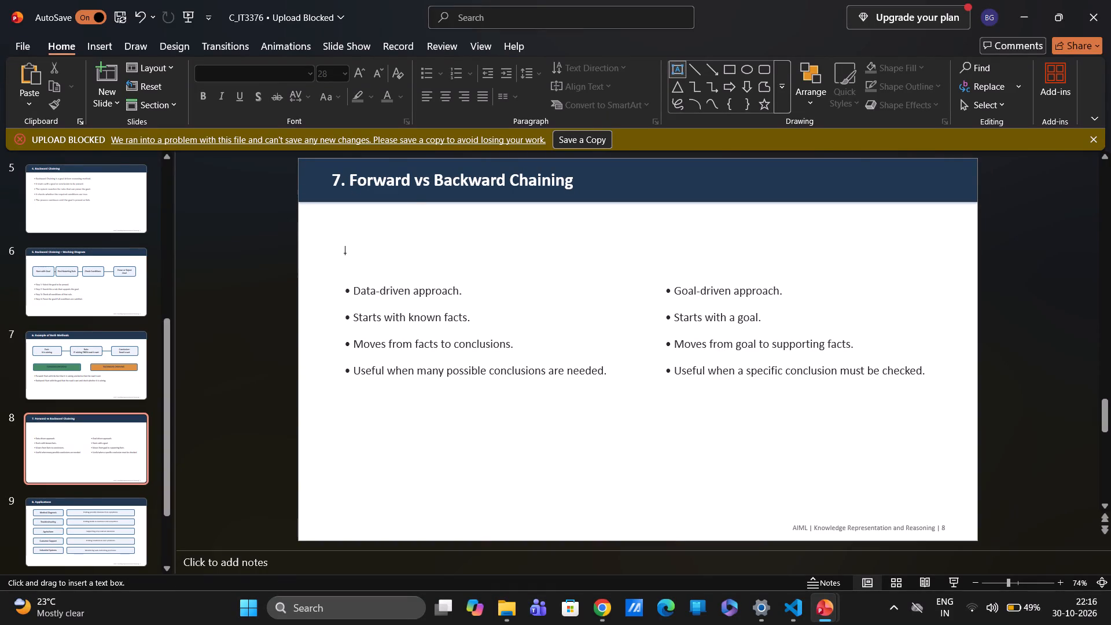
{"action": "left_click_drag", "start_coordinate": [344, 253], "coordinate": [400, 270]}
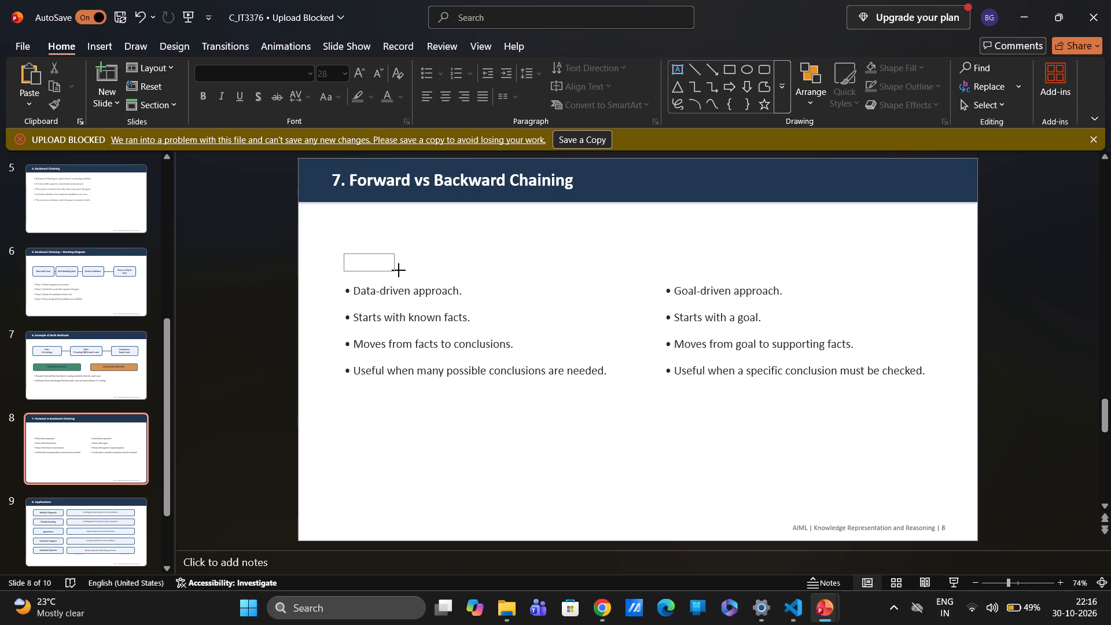
{"action": "left_click_drag", "start_coordinate": [400, 270], "coordinate": [557, 278]}
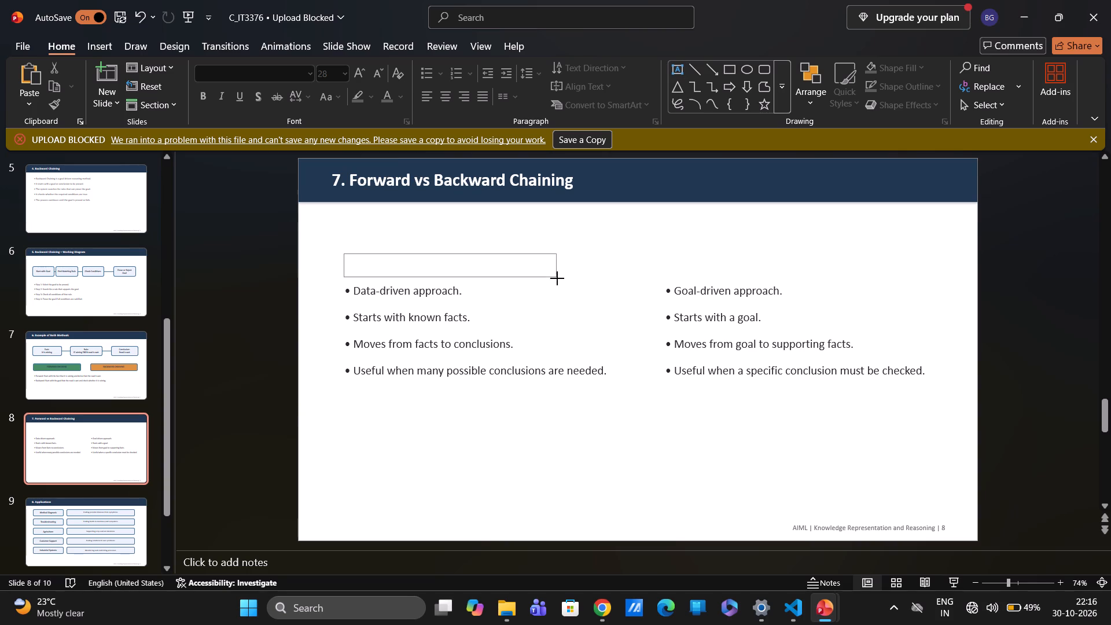
{"action": "left_click_drag", "start_coordinate": [557, 278], "coordinate": [558, 279]}
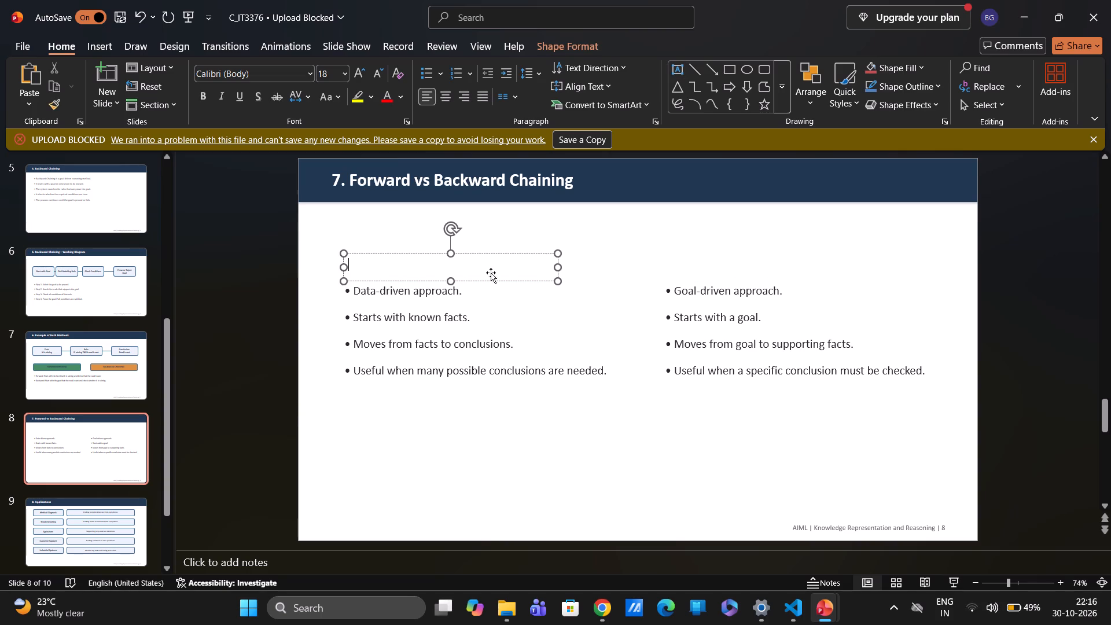
{"action": "left_click", "coordinate": [414, 273]}
{"action": "key", "text": "super+v"}
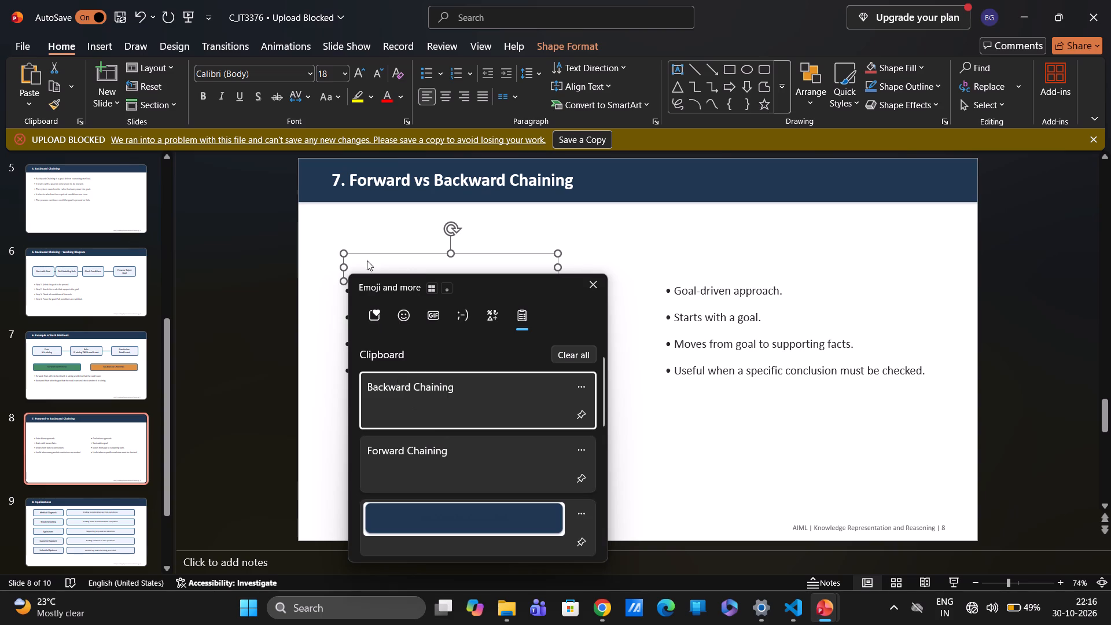
{"action": "left_click", "coordinate": [445, 443]}
{"action": "key", "text": "ctrl+v"}
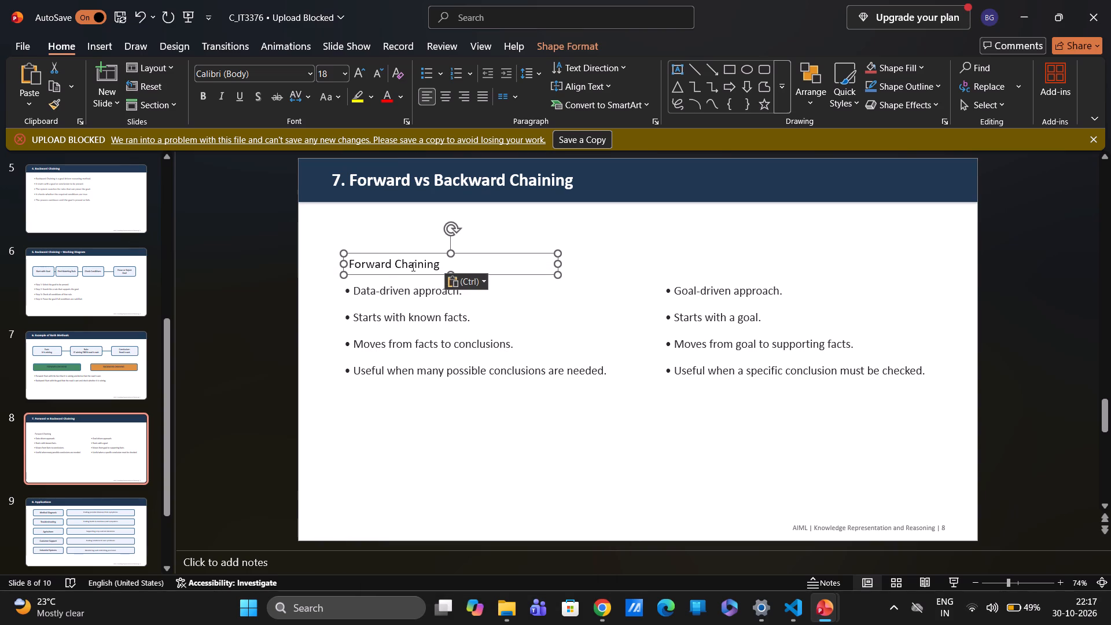
Set the "Forward Chaining" heading to font size 24 and raise it slightly above the "Data-driven approach" bullets.
{"action": "left_click_drag", "start_coordinate": [351, 262], "coordinate": [387, 264]}
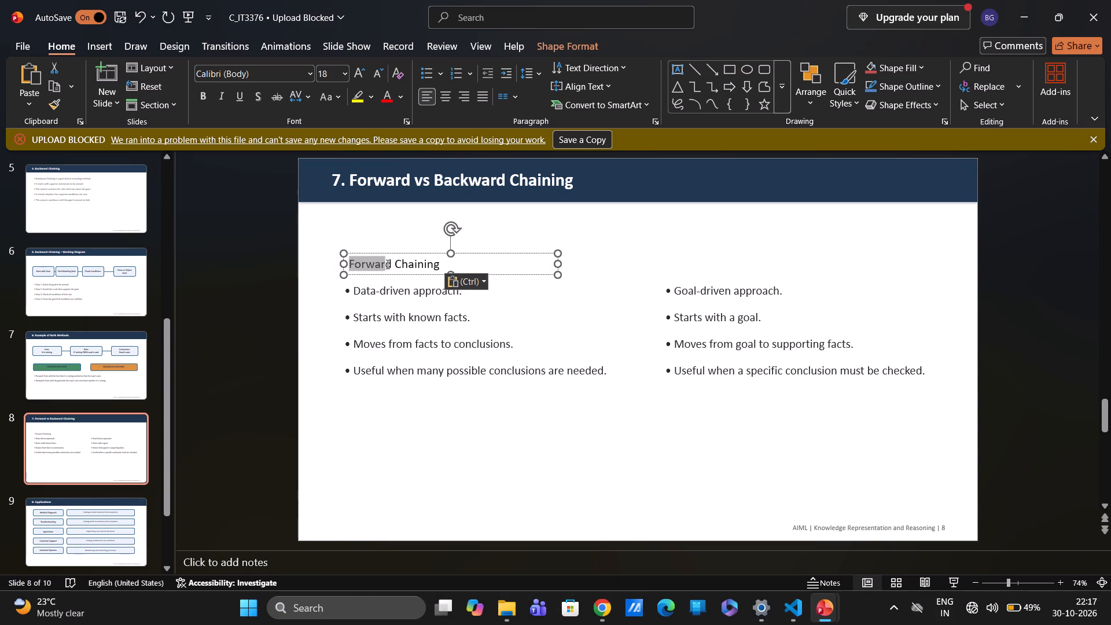
{"action": "left_click_drag", "start_coordinate": [387, 264], "coordinate": [442, 260]}
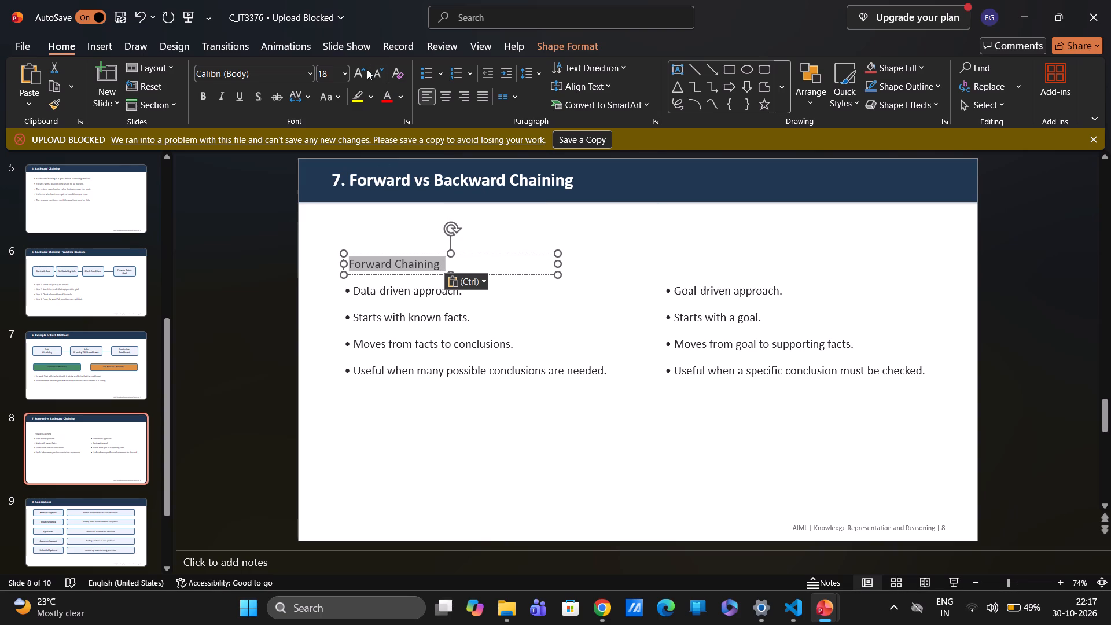
{"action": "left_click", "coordinate": [362, 69]}
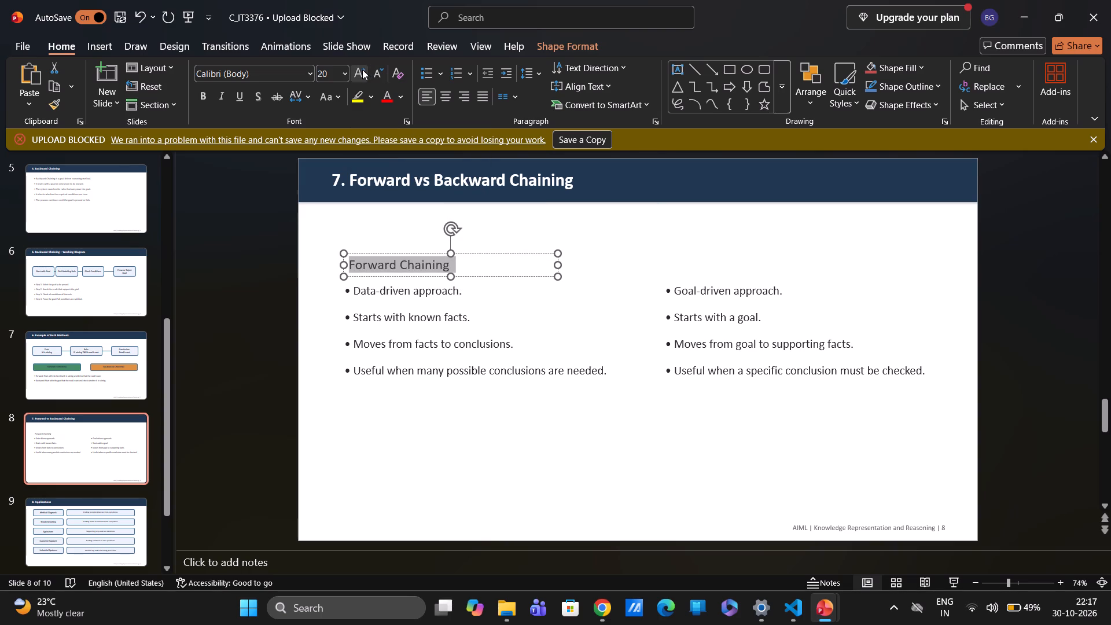
{"action": "left_click", "coordinate": [362, 69]}
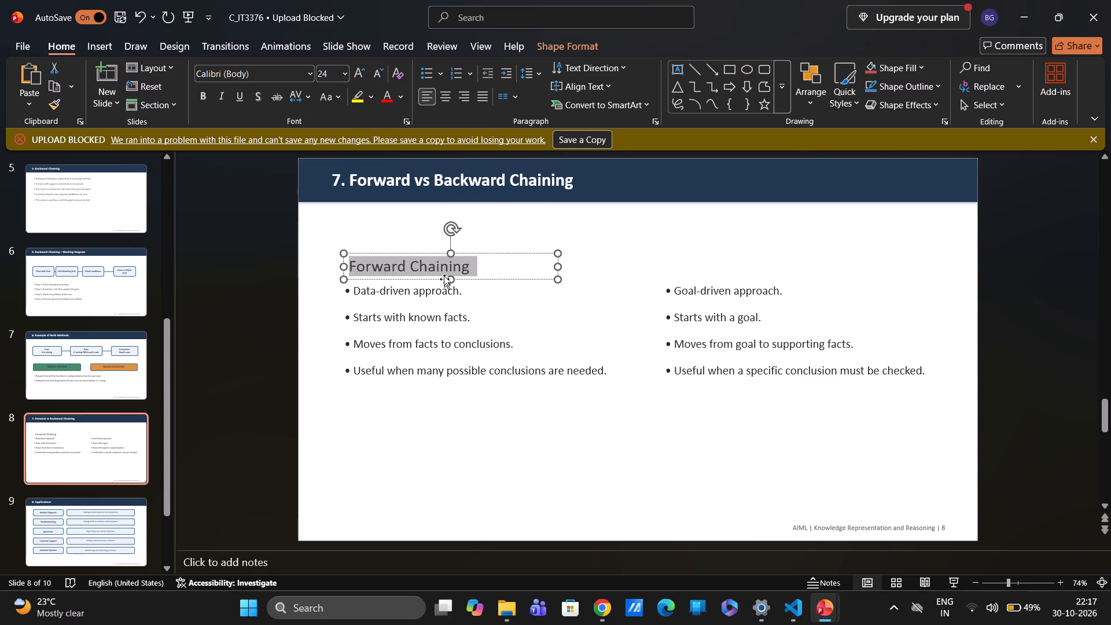
{"action": "left_click", "coordinate": [493, 264]}
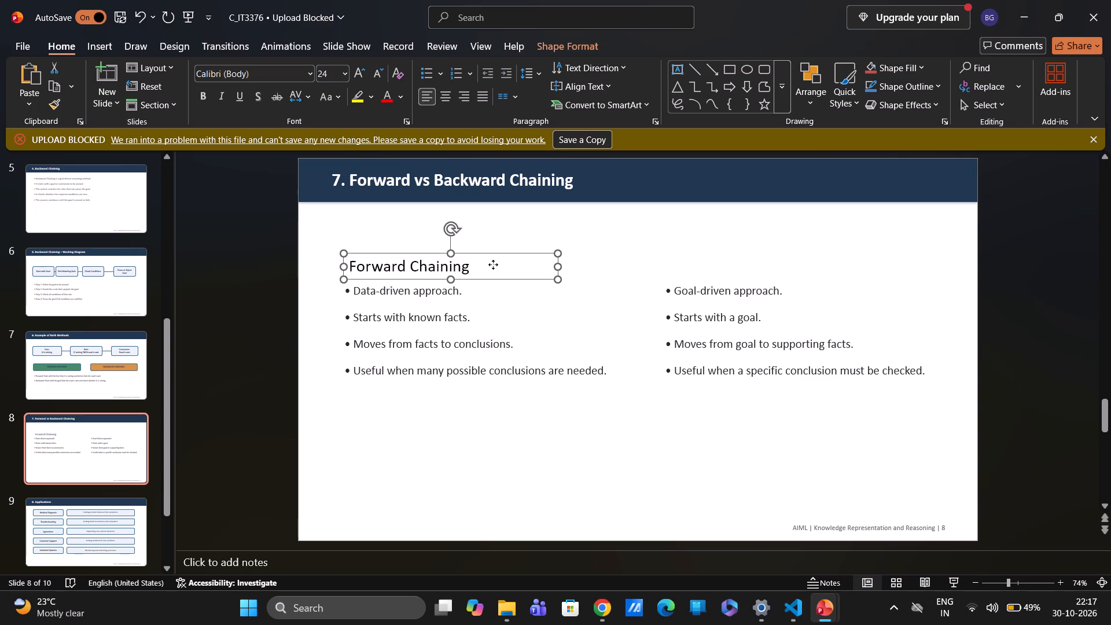
{"action": "left_click_drag", "start_coordinate": [493, 266], "coordinate": [493, 258]}
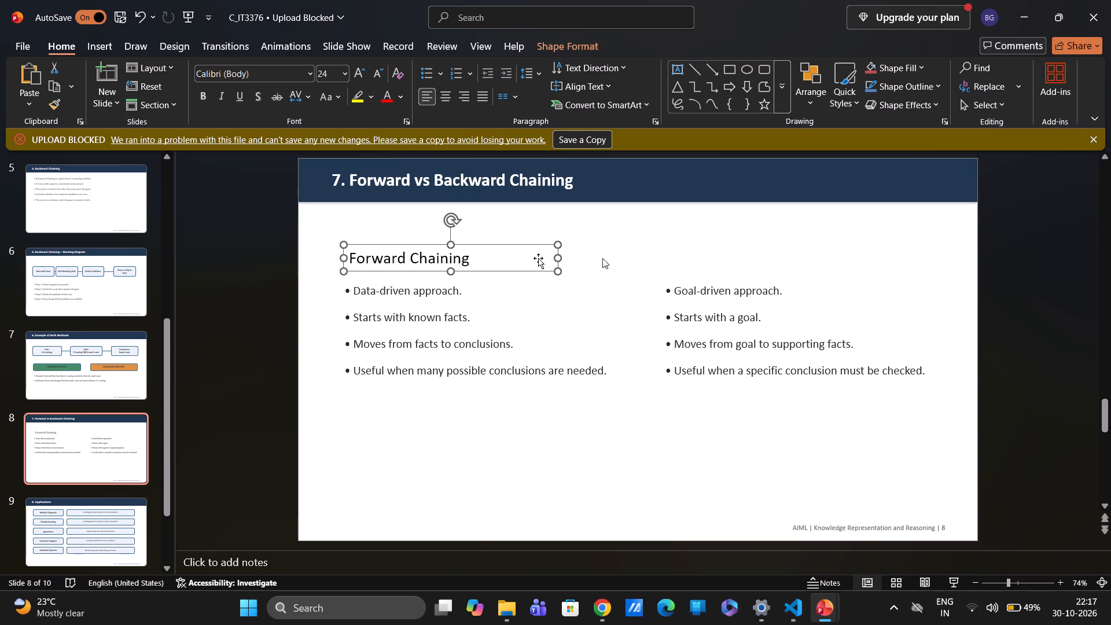
Draw a text box above the "Goal-driven approach" bullets and paste "Backward Chaining" from the clipboard history into it.
{"action": "left_click", "coordinate": [675, 70]}
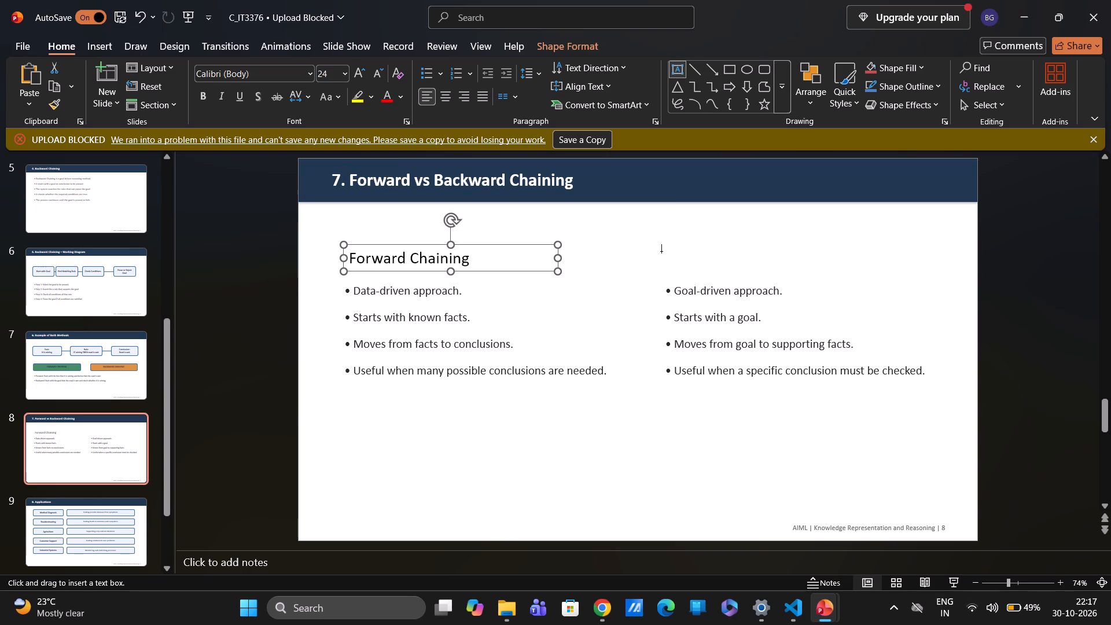
{"action": "left_click_drag", "start_coordinate": [663, 251], "coordinate": [788, 267]}
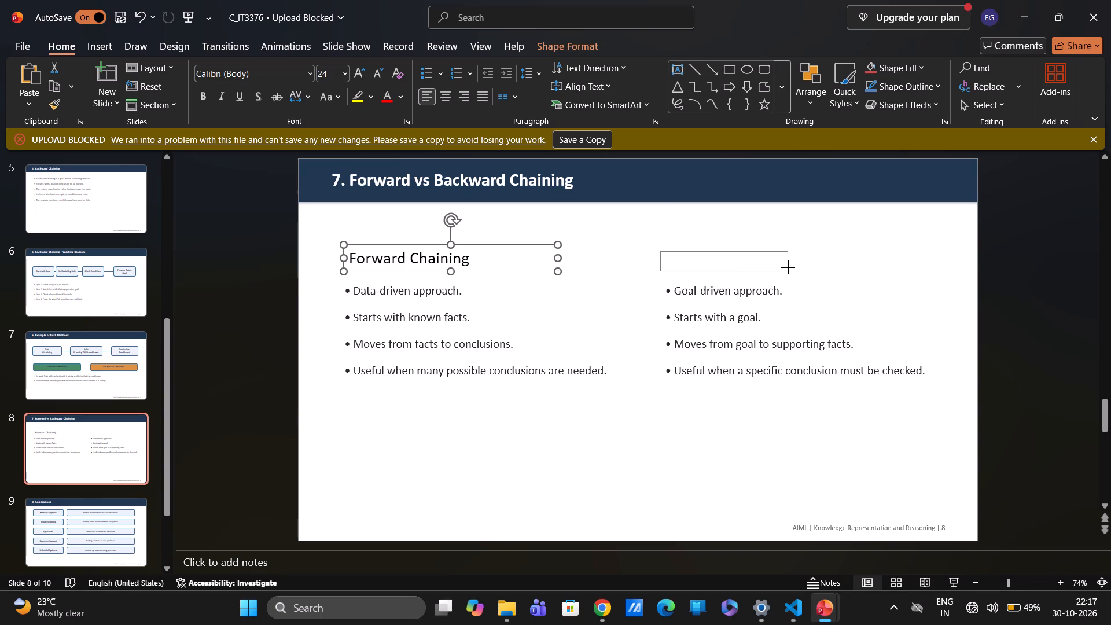
{"action": "left_click_drag", "start_coordinate": [788, 267], "coordinate": [821, 278]}
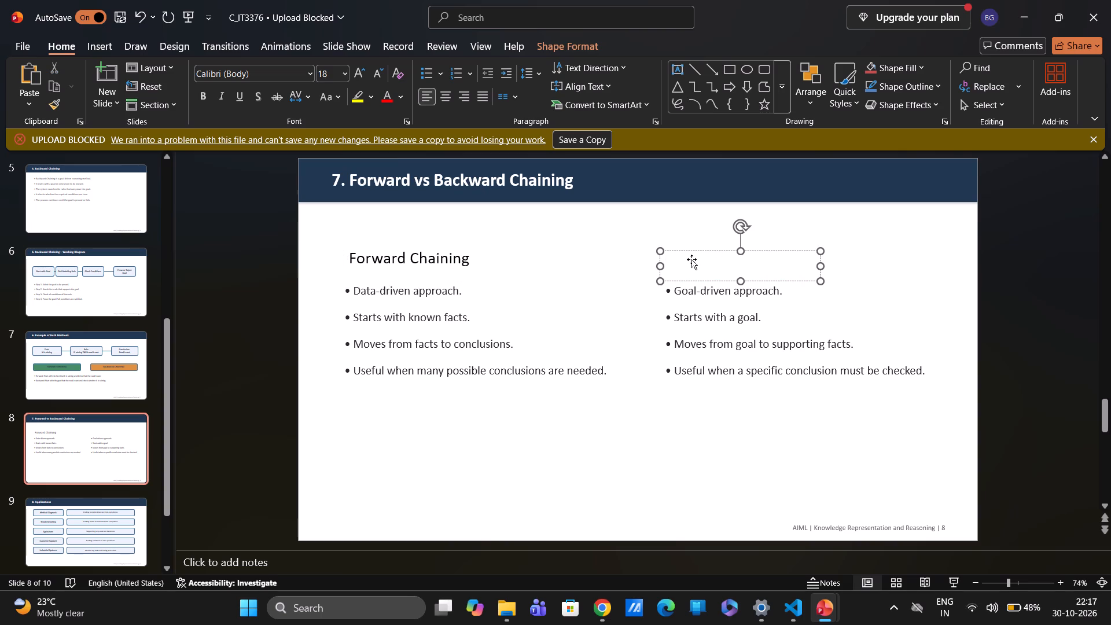
{"action": "key", "text": "super+v"}
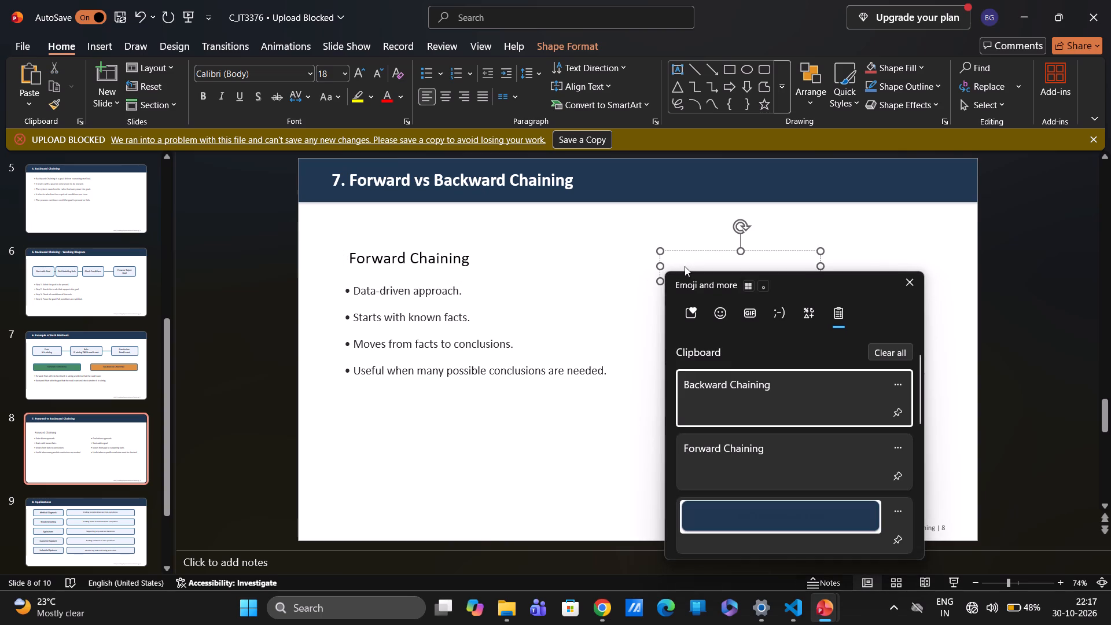
{"action": "left_click", "coordinate": [731, 381]}
{"action": "key", "text": "ctrl+v"}
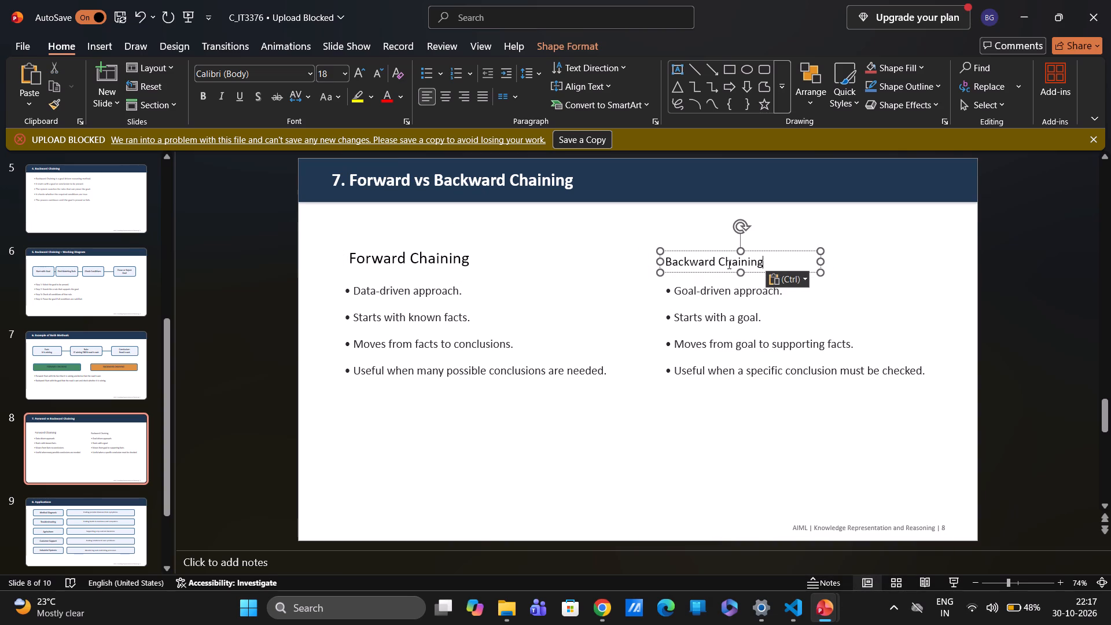
Move the "Backward Chaining" heading slightly up and inward, level with the top of the "Forward Chaining" heading.
{"action": "left_click_drag", "start_coordinate": [767, 259], "coordinate": [702, 270]}
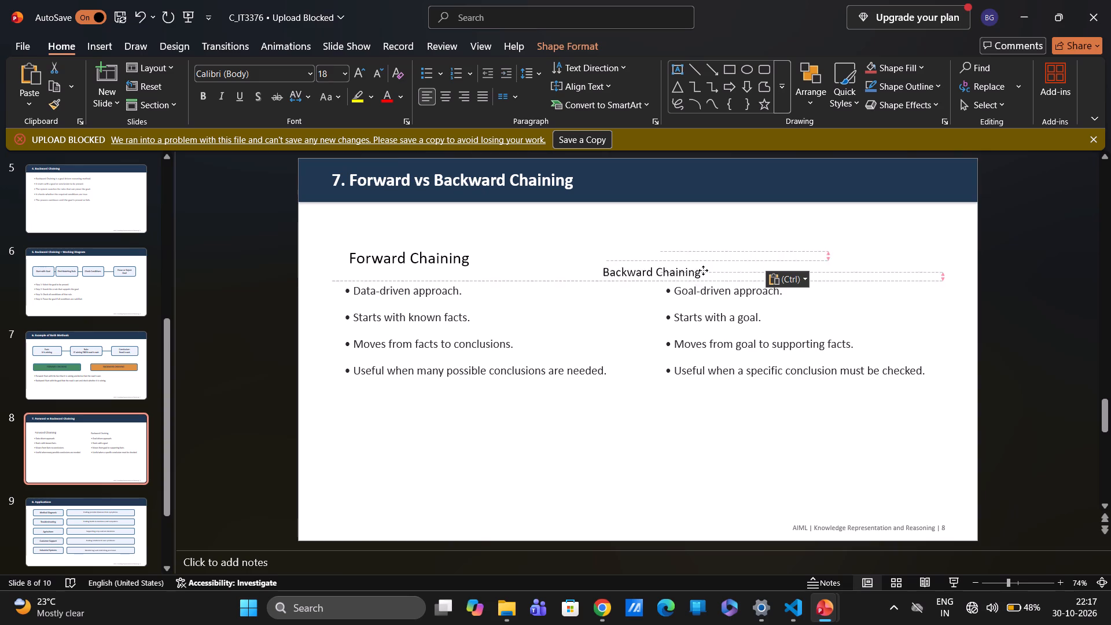
{"action": "left_click_drag", "start_coordinate": [702, 270], "coordinate": [779, 252]}
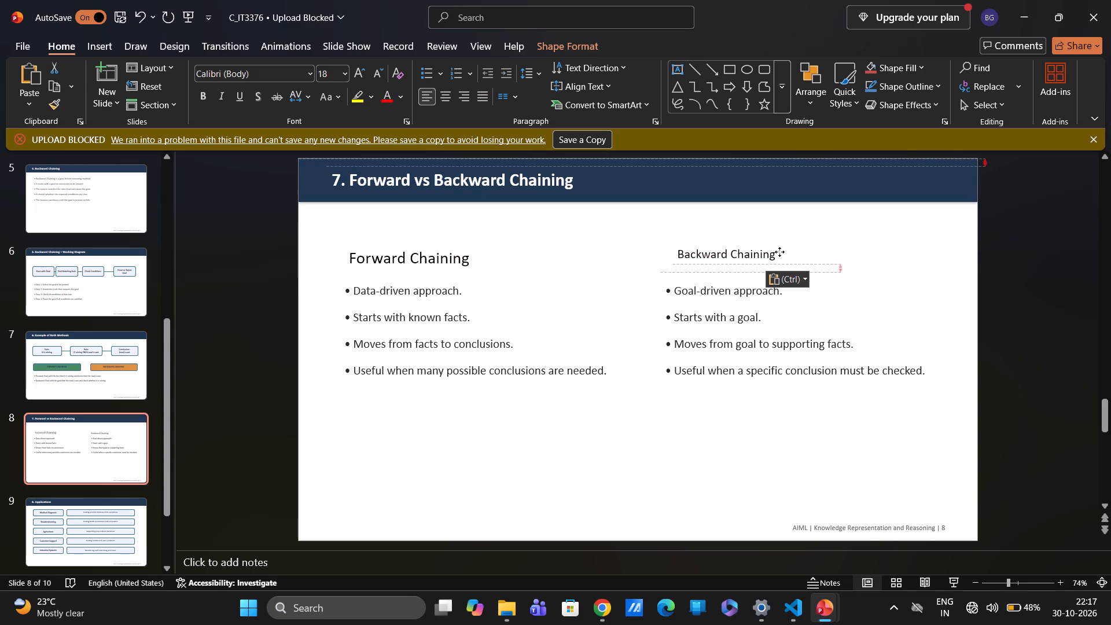
{"action": "left_click_drag", "start_coordinate": [779, 252], "coordinate": [779, 252]}
{"action": "left_click", "coordinate": [779, 252]}
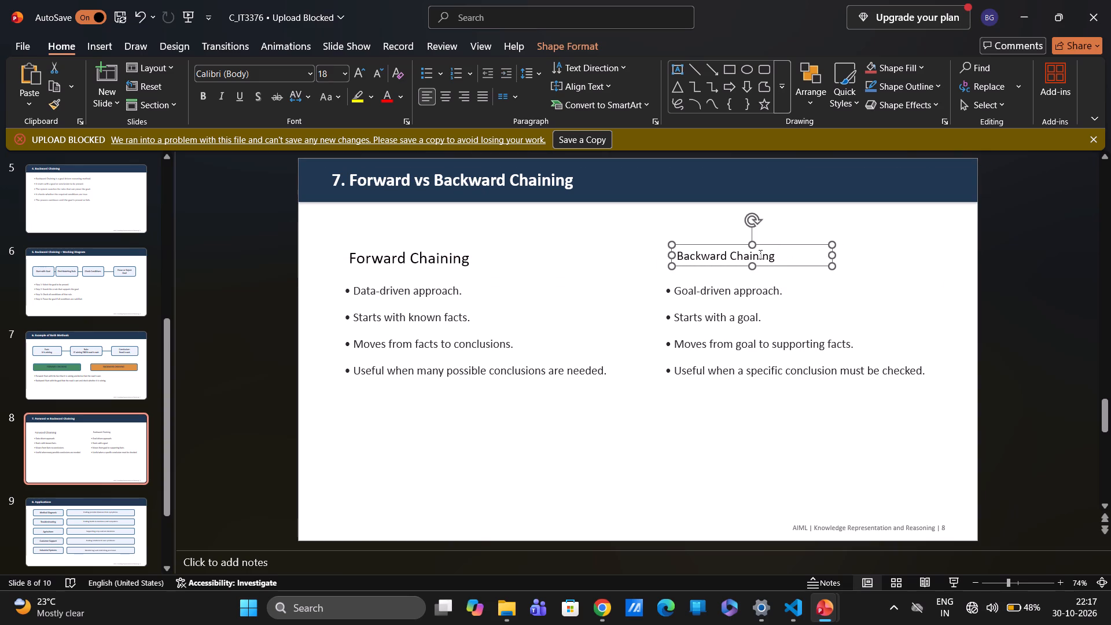
Set the "Backward Chaining" heading to font size 24.
{"action": "left_click", "coordinate": [754, 255]}
{"action": "key", "text": "Right"}
{"action": "key", "text": "Right"}
{"action": "key", "text": "Right"}
{"action": "key", "text": "Right"}
{"action": "key", "text": "Right"}
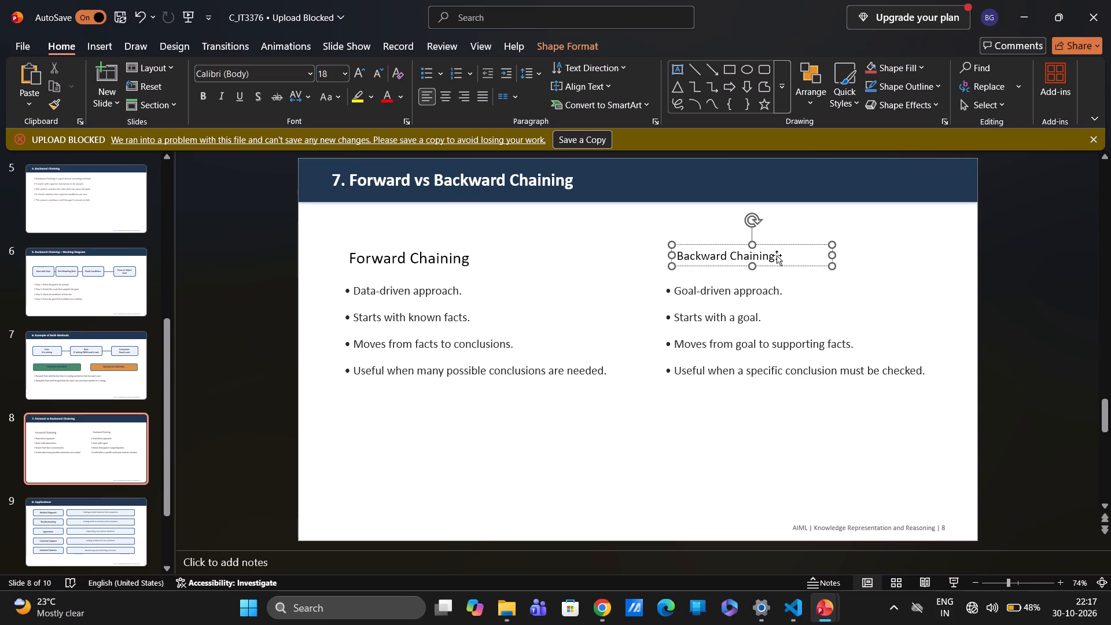
{"action": "left_click_drag", "start_coordinate": [772, 256], "coordinate": [718, 260]}
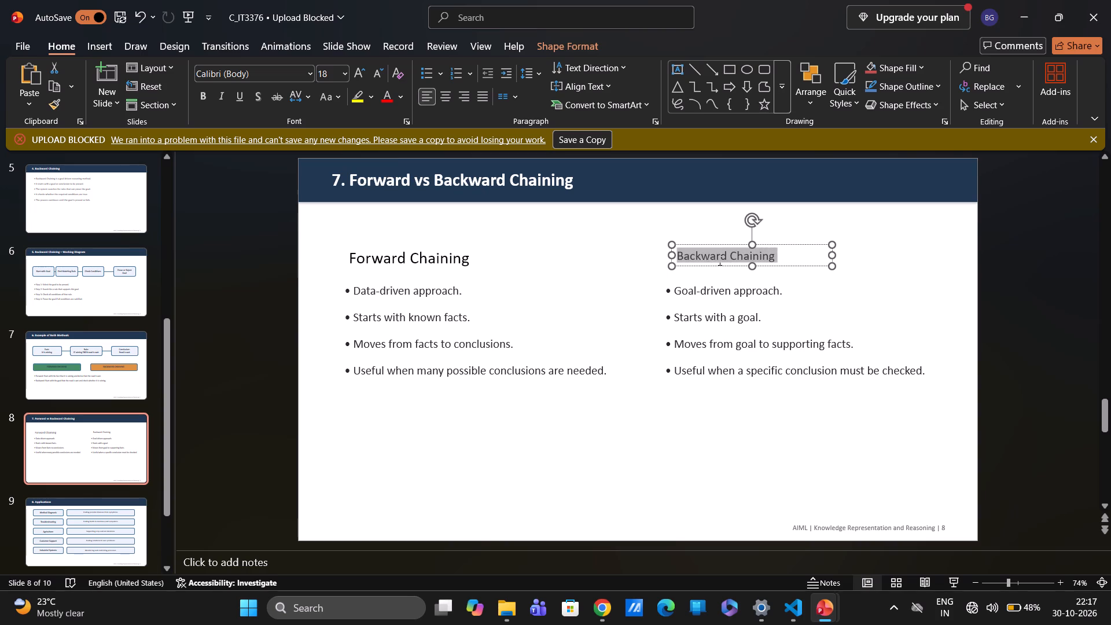
{"action": "left_click_drag", "start_coordinate": [718, 260], "coordinate": [694, 264]}
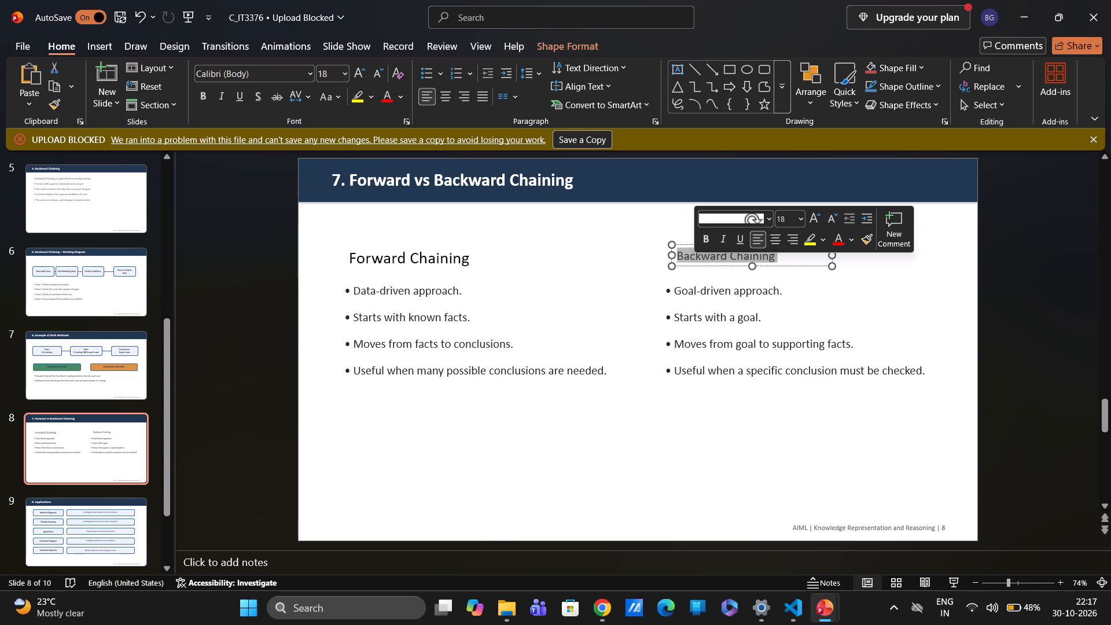
{"action": "left_click", "coordinate": [814, 220]}
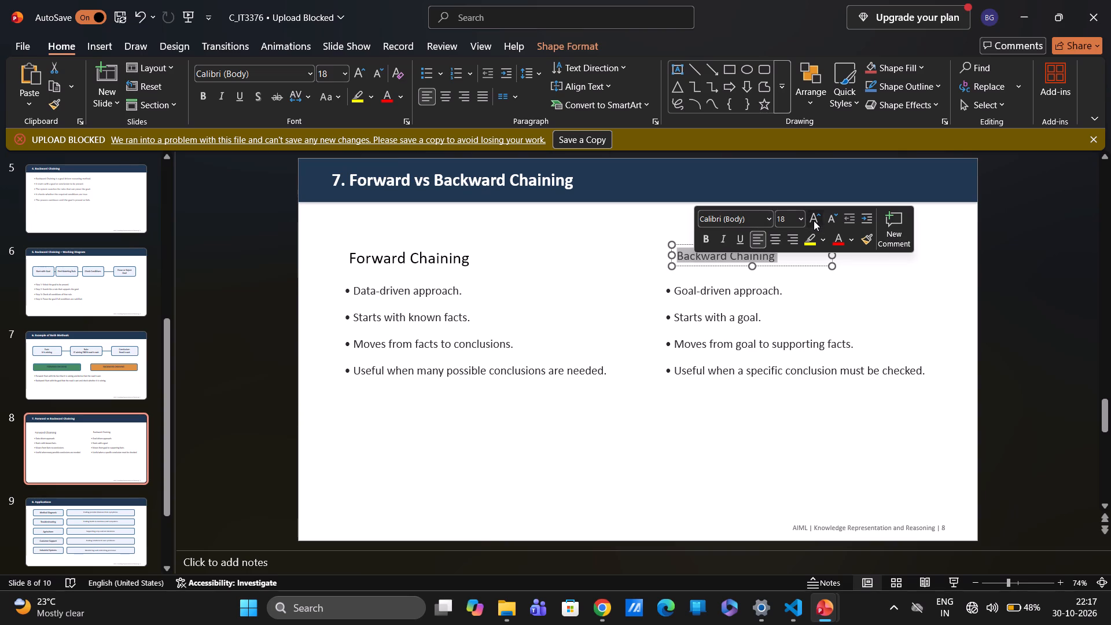
{"action": "left_click", "coordinate": [814, 220]}
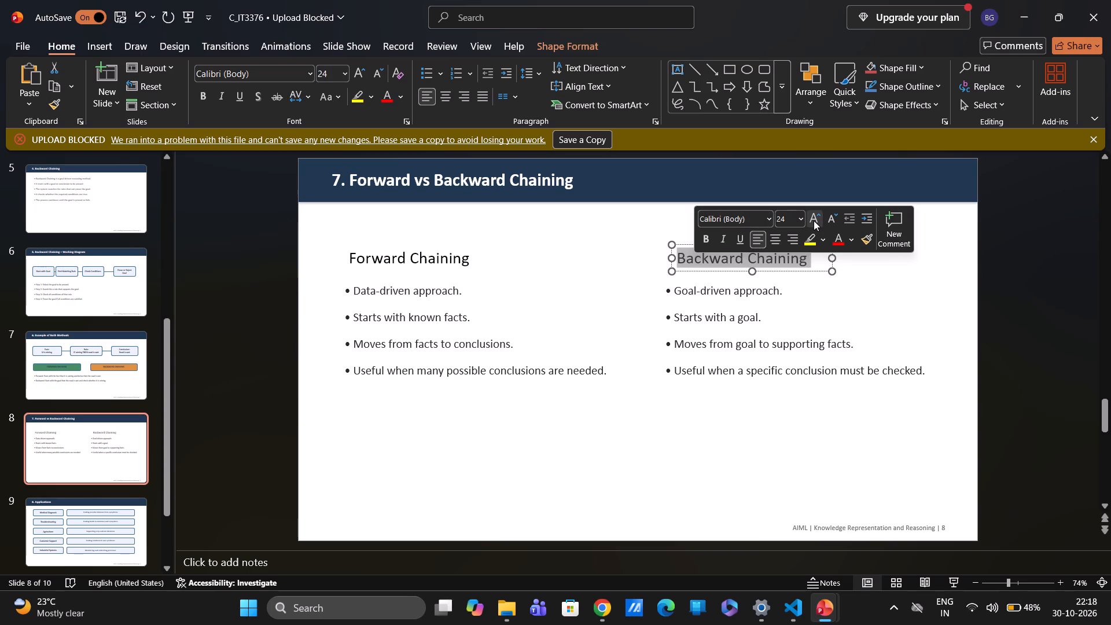
{"action": "left_click", "coordinate": [755, 261]}
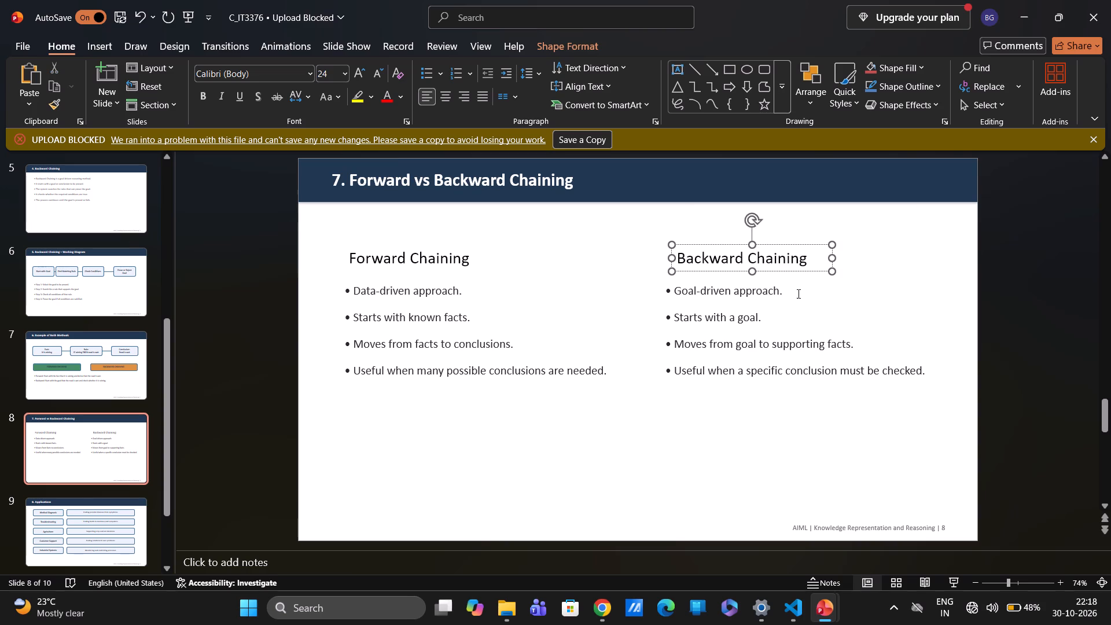
Shift the "Backward Chaining" heading slightly outward and down, closer to the start of the "Goal-driven approach" bullets.
{"action": "left_click", "coordinate": [816, 297]}
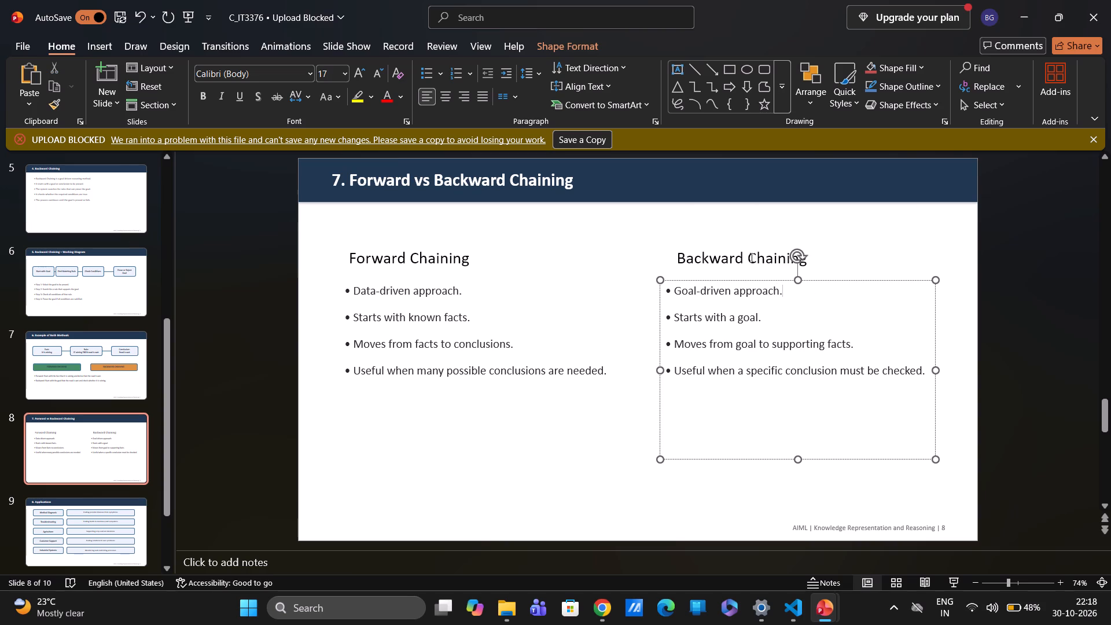
{"action": "left_click", "coordinate": [751, 257]}
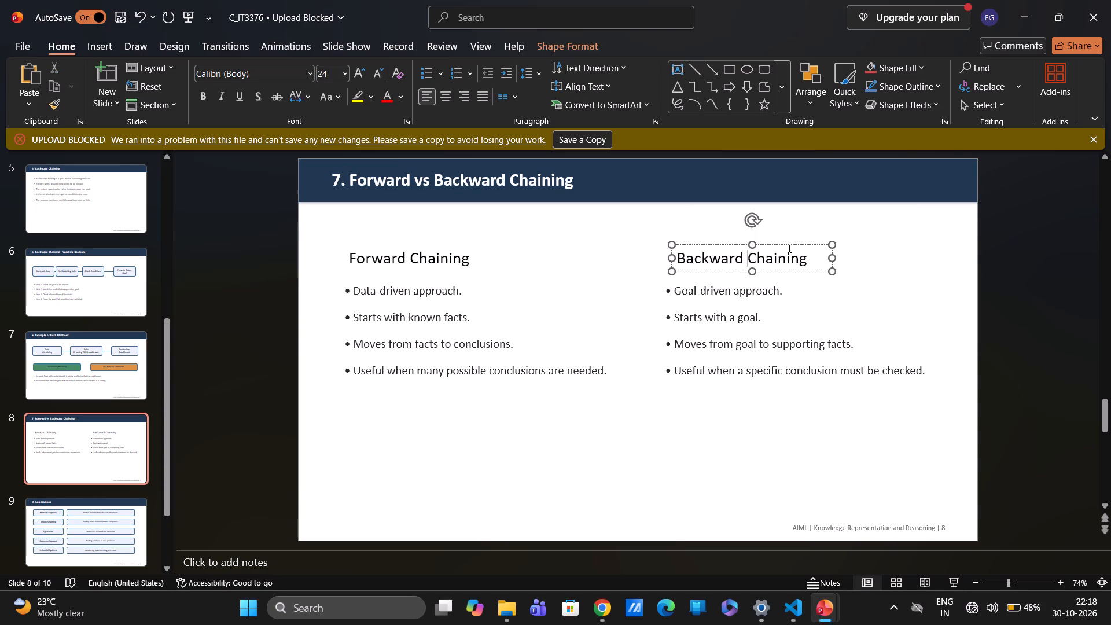
{"action": "left_click_drag", "start_coordinate": [814, 257], "coordinate": [815, 262]}
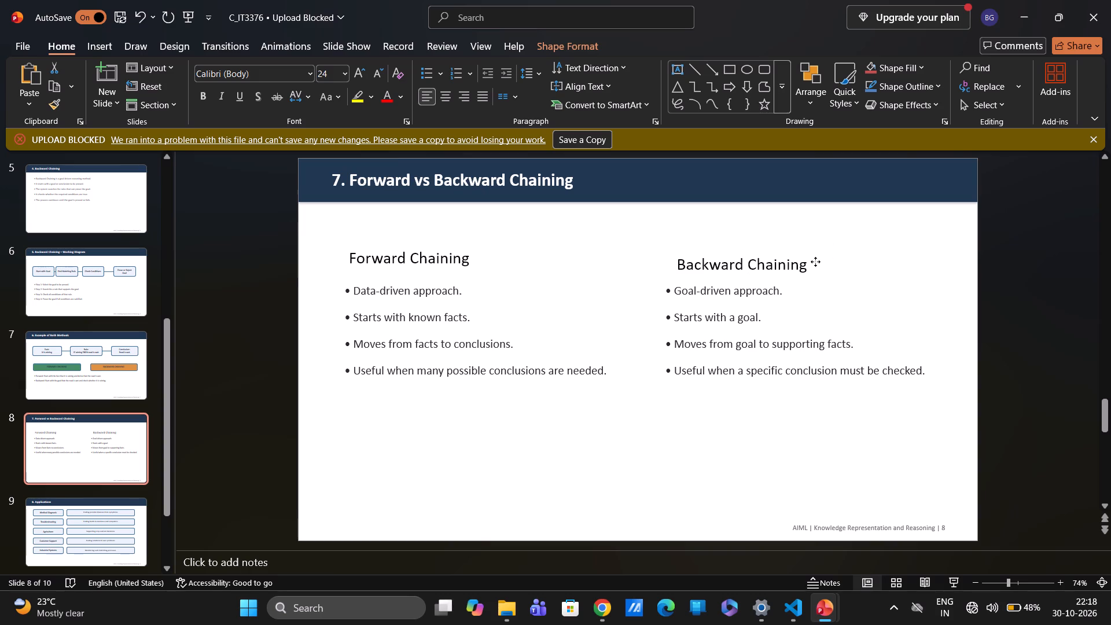
{"action": "left_click_drag", "start_coordinate": [815, 262], "coordinate": [809, 263]}
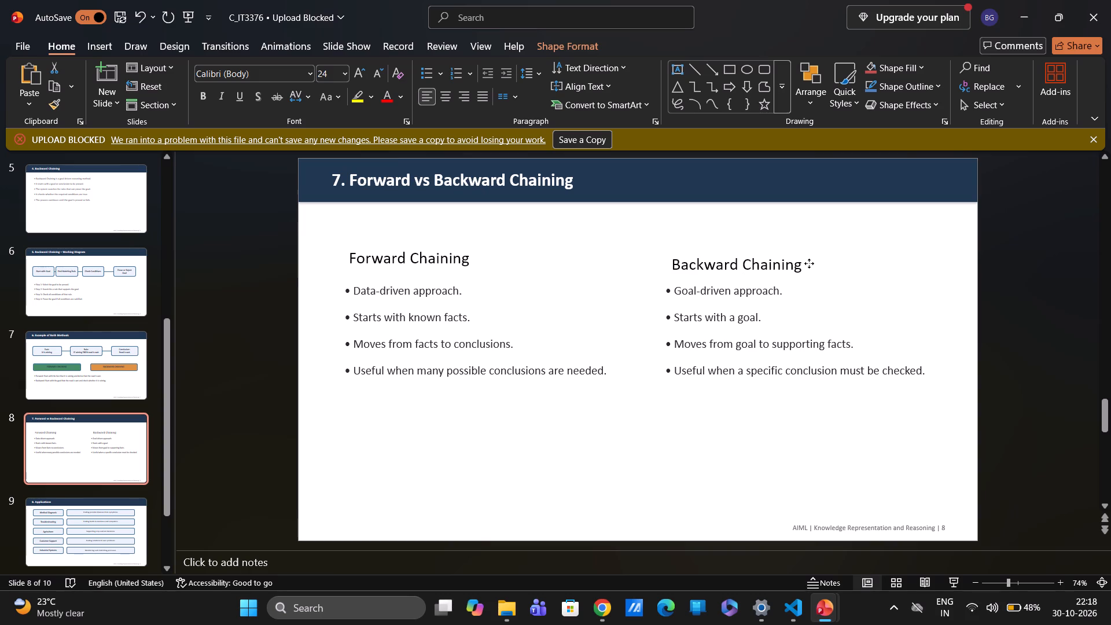
{"action": "left_click_drag", "start_coordinate": [809, 263], "coordinate": [808, 261]}
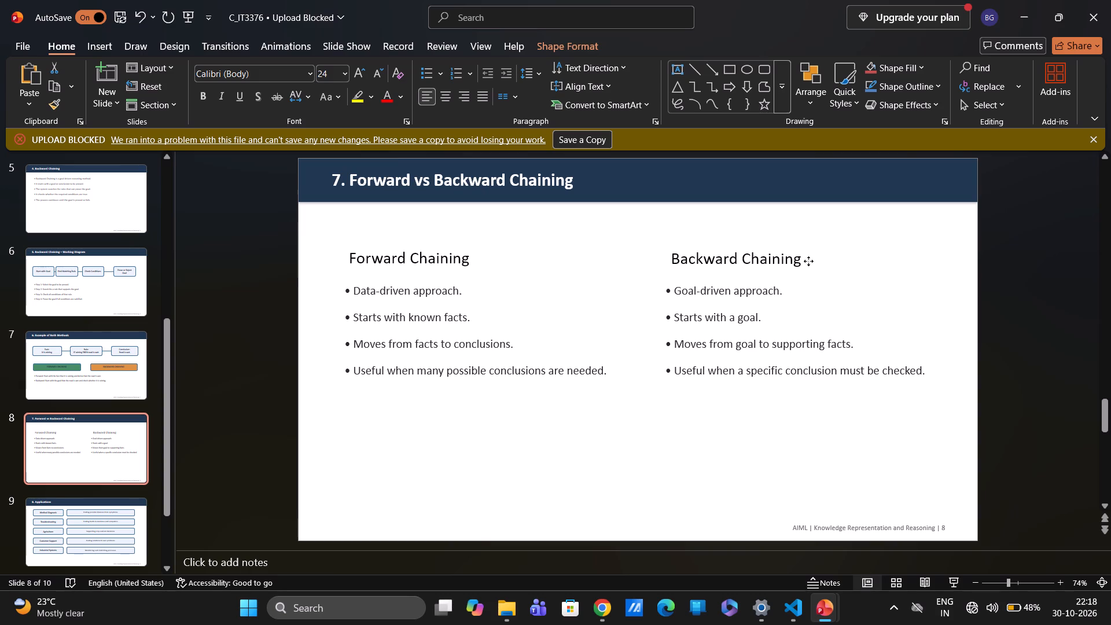
{"action": "left_click_drag", "start_coordinate": [808, 261], "coordinate": [809, 262]}
{"action": "left_click", "coordinate": [860, 263]}
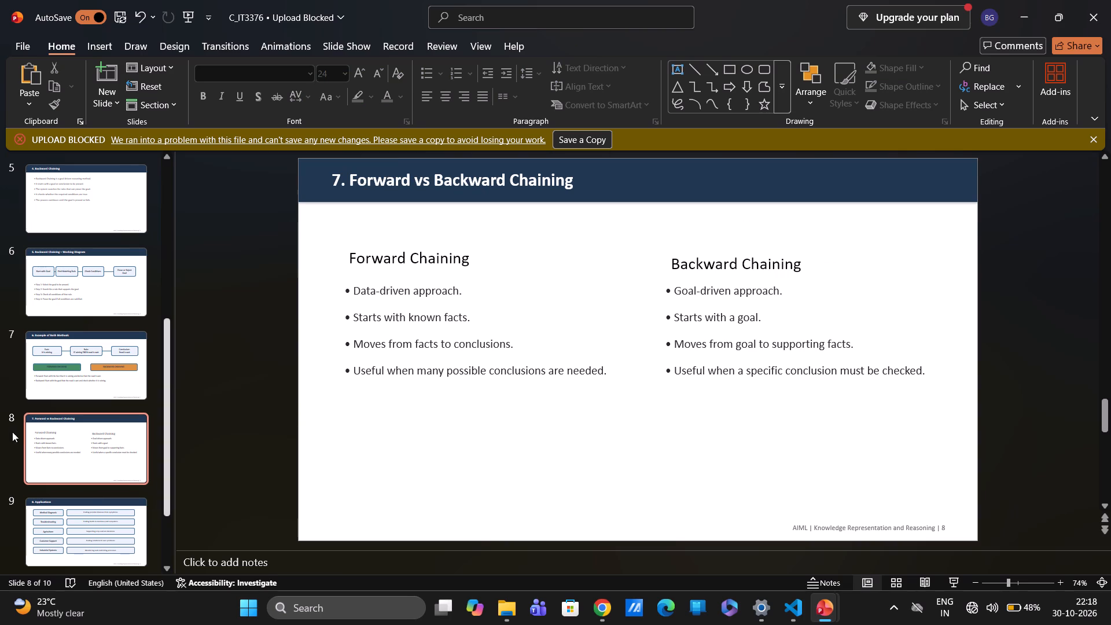
On the Advantages and Conclusion slide, delete the last seven characters of the hidden heading in the dark-blue box.
{"action": "left_click", "coordinate": [90, 508]}
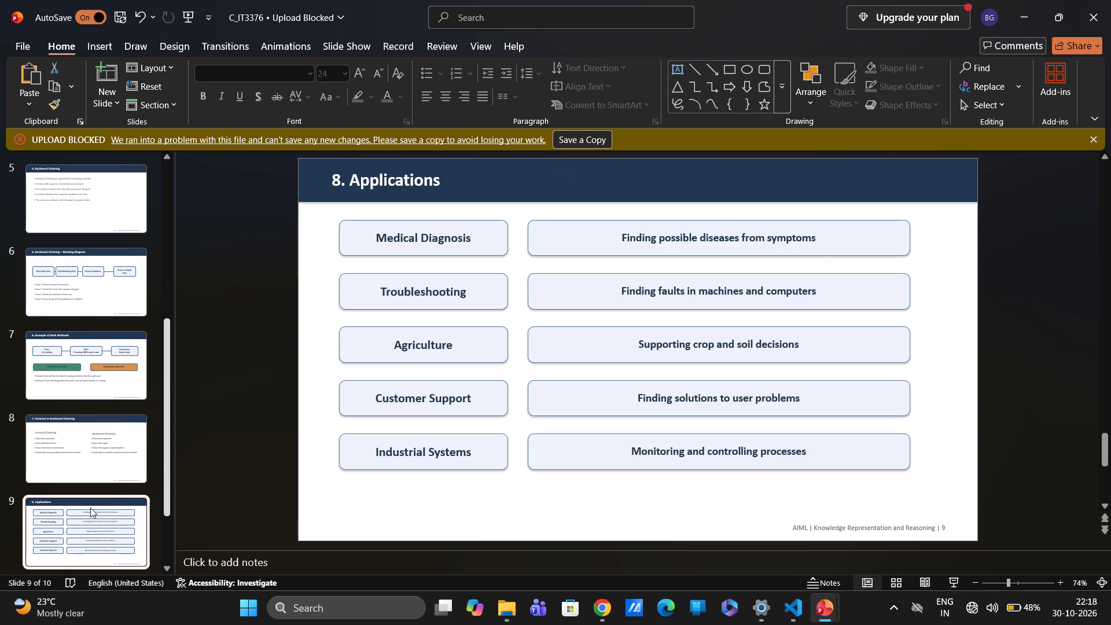
{"action": "scroll", "coordinate": [80, 435], "scroll_direction": "down", "scroll_amount": 3}
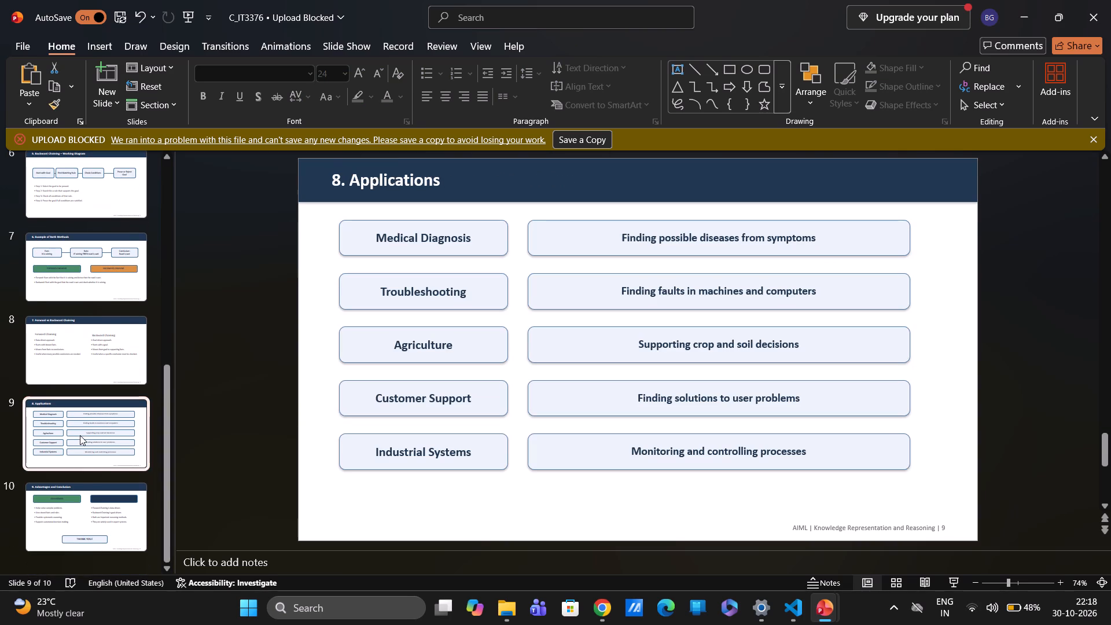
{"action": "left_click", "coordinate": [82, 498]}
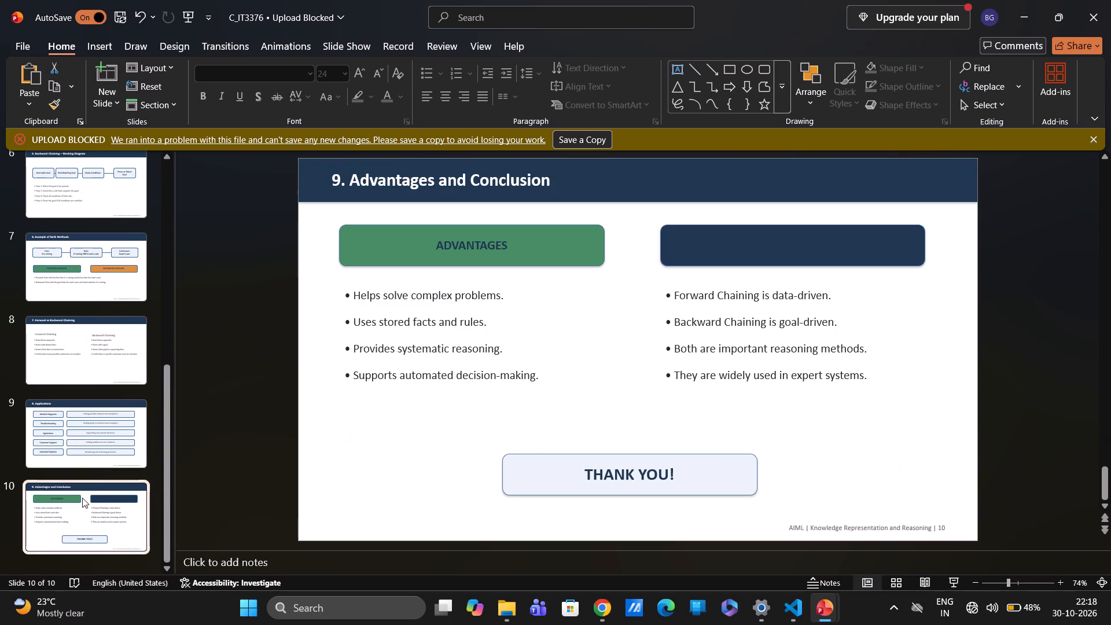
{"action": "scroll", "coordinate": [82, 498], "scroll_direction": "down", "scroll_amount": 4}
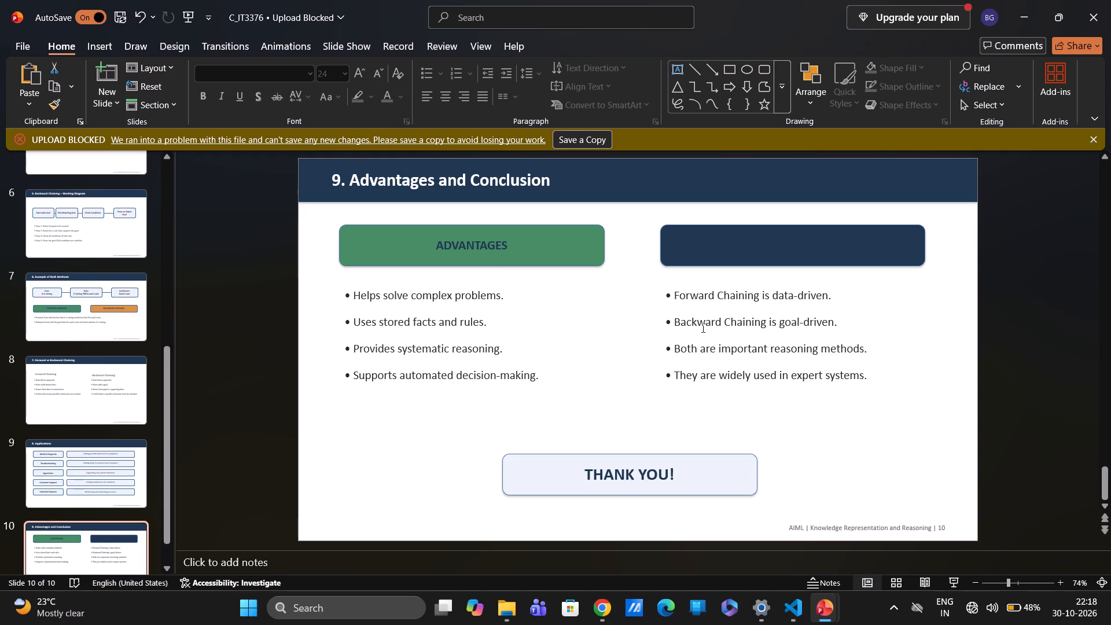
{"action": "left_click", "coordinate": [716, 247]}
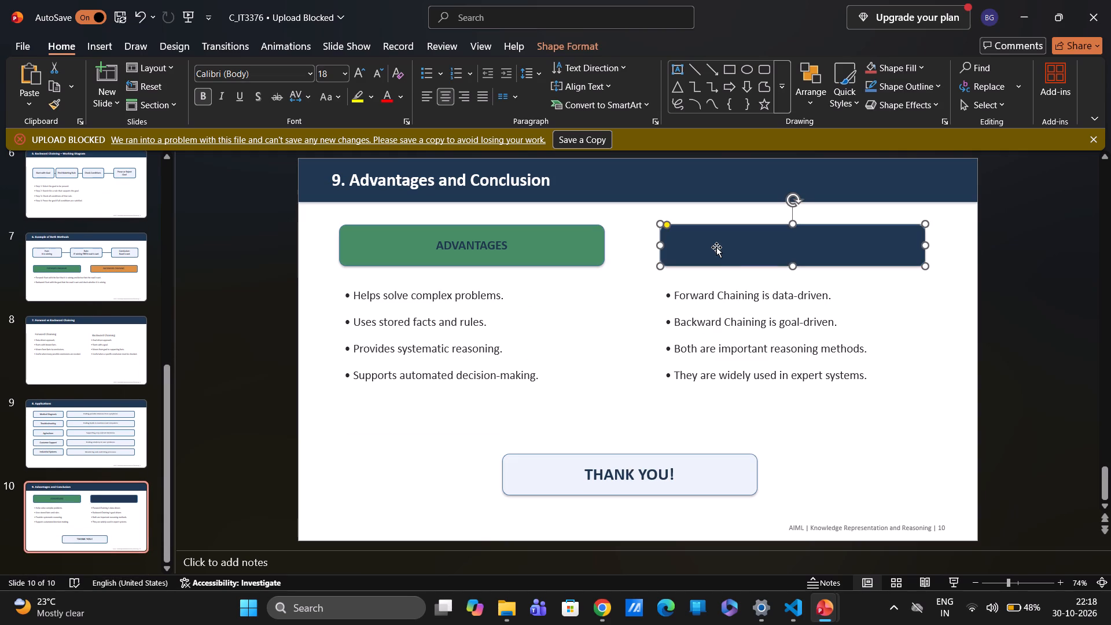
{"action": "left_click", "coordinate": [782, 245]}
{"action": "key", "text": "Right"}
{"action": "key", "text": "Right"}
{"action": "key", "text": "Right"}
{"action": "key", "text": "Right"}
{"action": "key", "text": "Right"}
{"action": "key", "text": "Right"}
{"action": "key", "text": "Right"}
{"action": "key", "text": "Right"}
{"action": "key", "text": "Right"}
{"action": "key", "text": "Right"}
{"action": "key", "text": "Right"}
{"action": "key", "text": "BackSpace"}
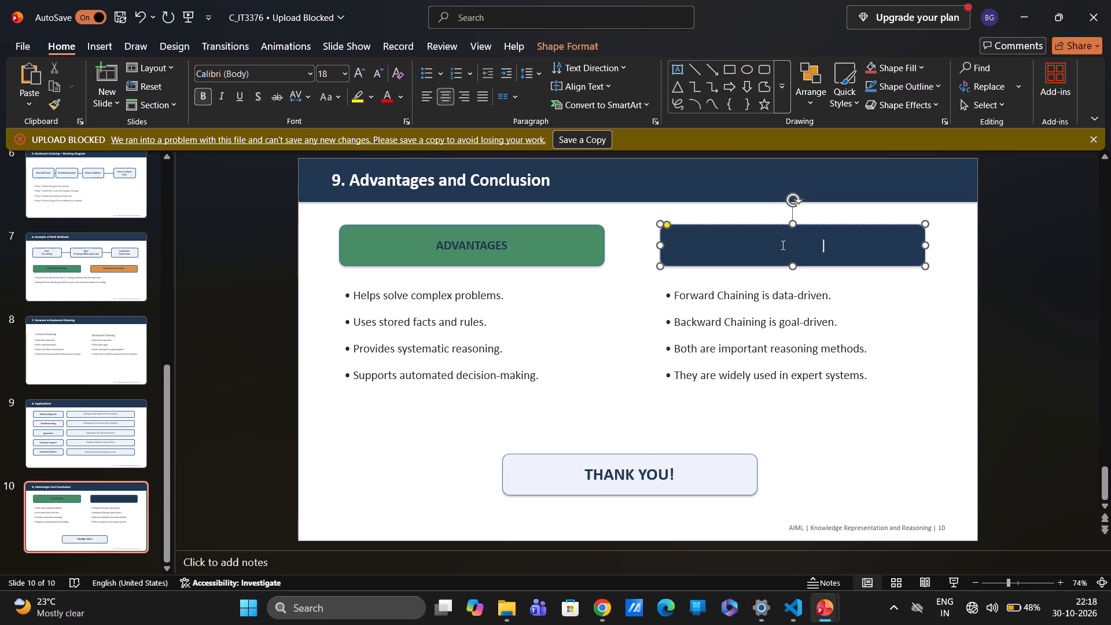
{"action": "key", "text": "BackSpace"}
{"action": "key", "text": "BackSpace"}
{"action": "key", "text": "BackSpace"}
{"action": "key", "text": "BackSpace"}
{"action": "key", "text": "BackSpace"}
{"action": "key", "text": "BackSpace"}
Recolour the remaining heading text in the dark-blue box to the light off-white theme colour.
{"action": "left_click_drag", "start_coordinate": [803, 245], "coordinate": [730, 247]}
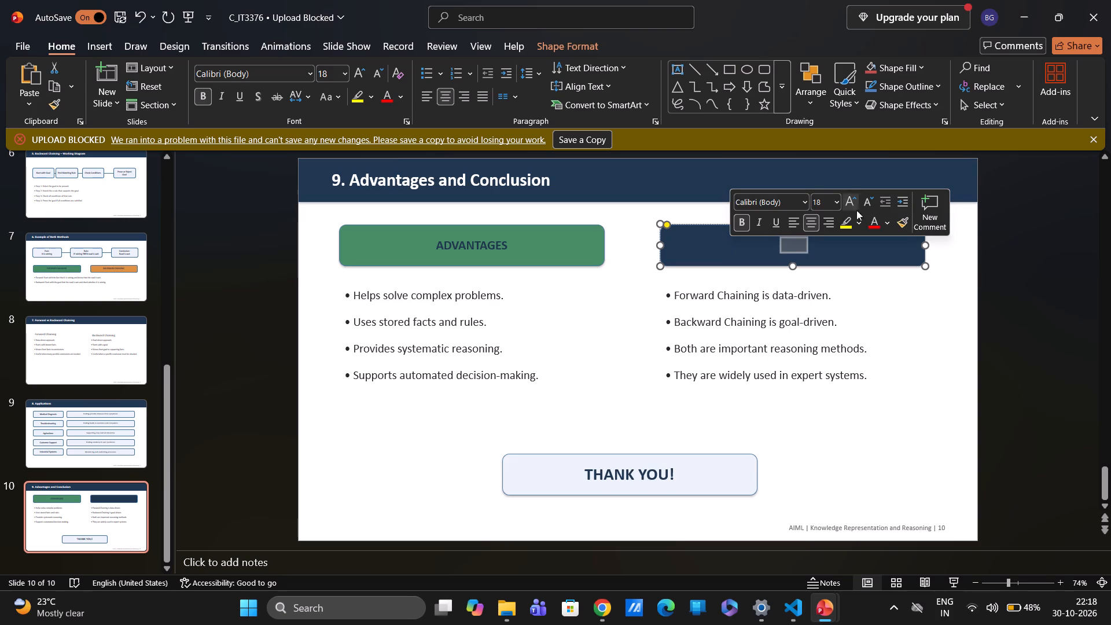
{"action": "left_click", "coordinate": [889, 220]}
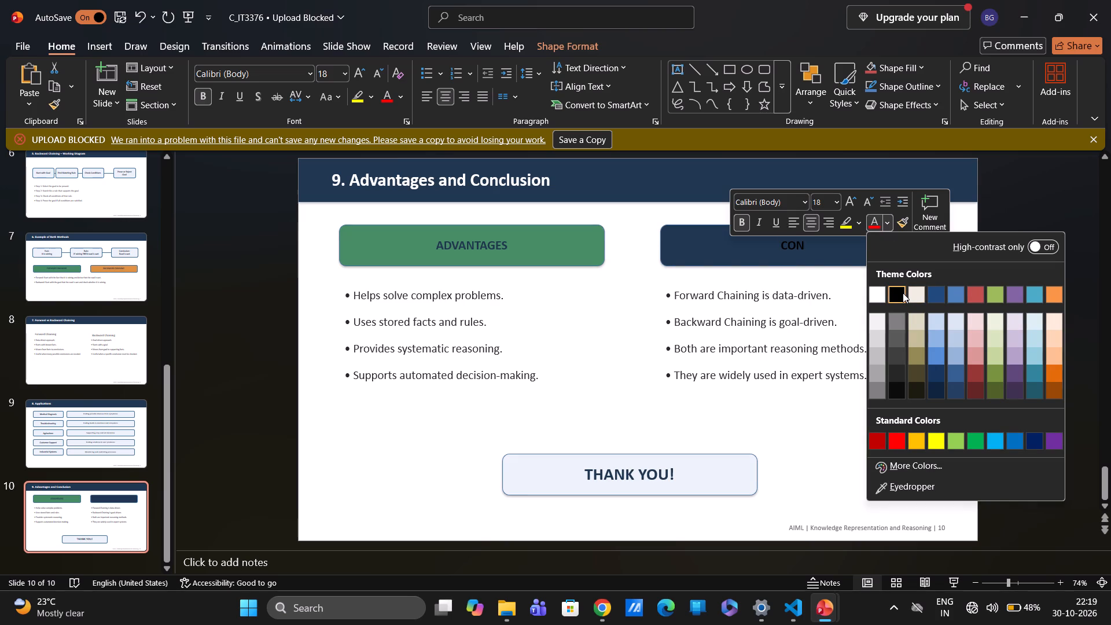
{"action": "left_click", "coordinate": [903, 293]}
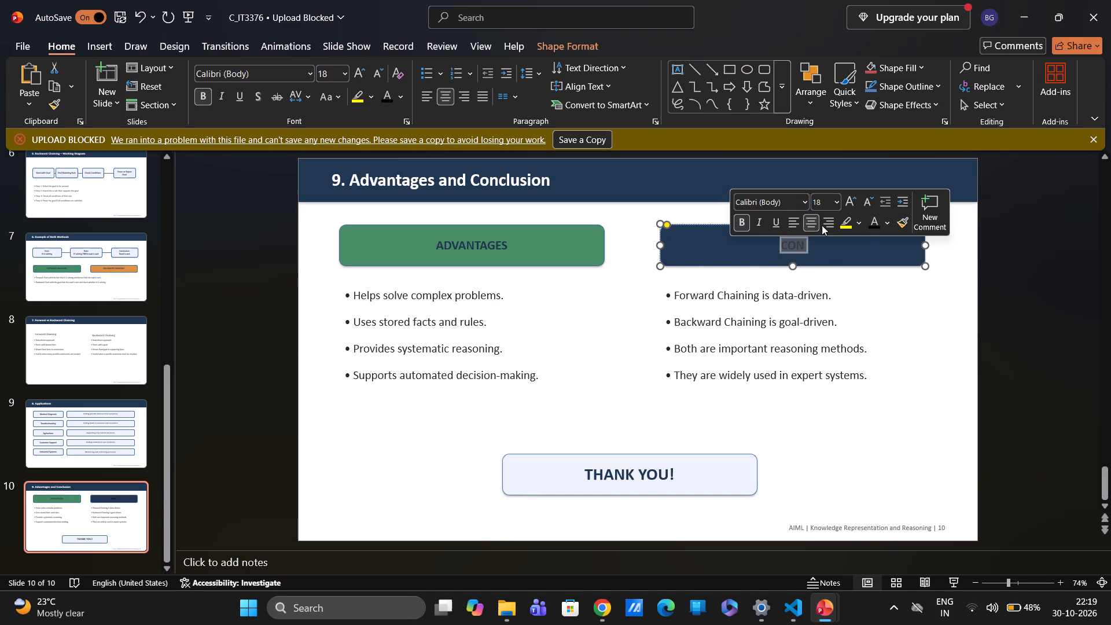
{"action": "left_click", "coordinate": [874, 225]}
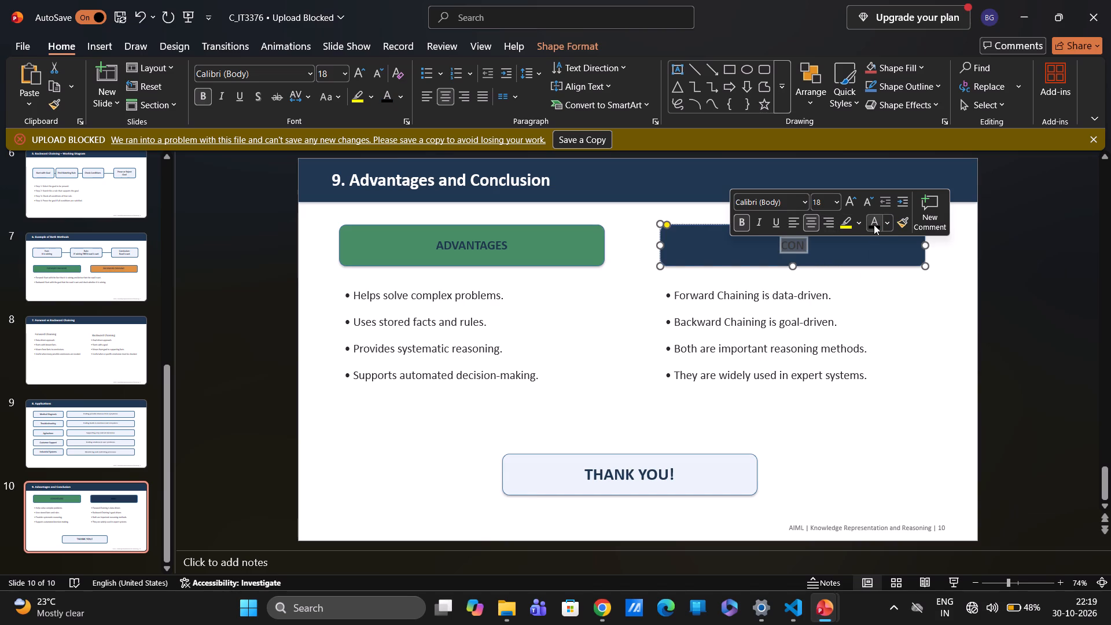
{"action": "left_click", "coordinate": [886, 225]}
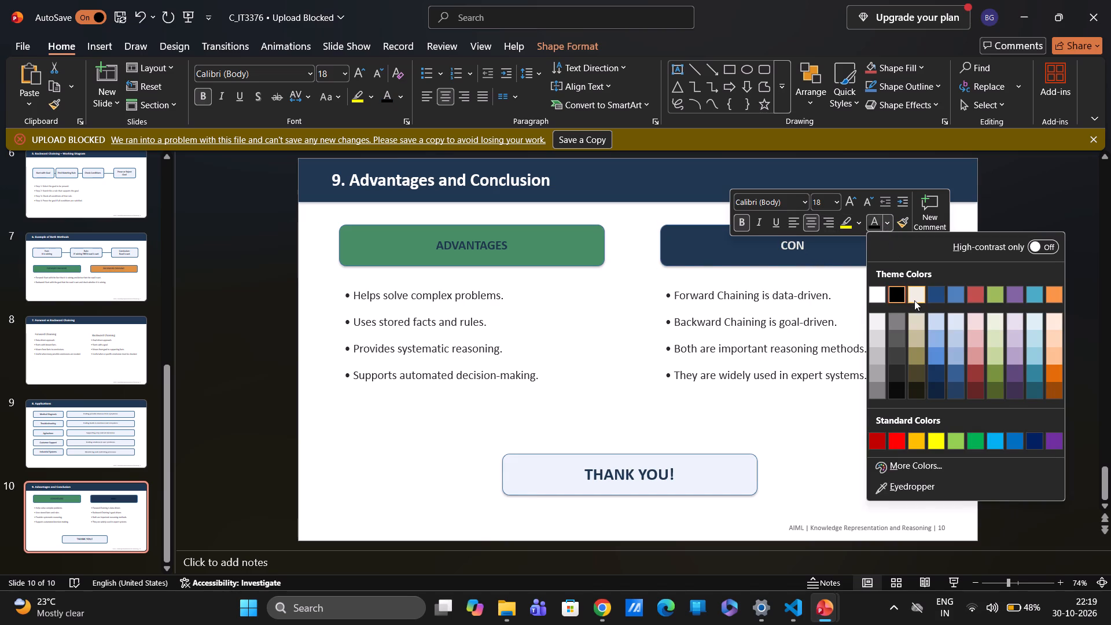
{"action": "left_click", "coordinate": [914, 300]}
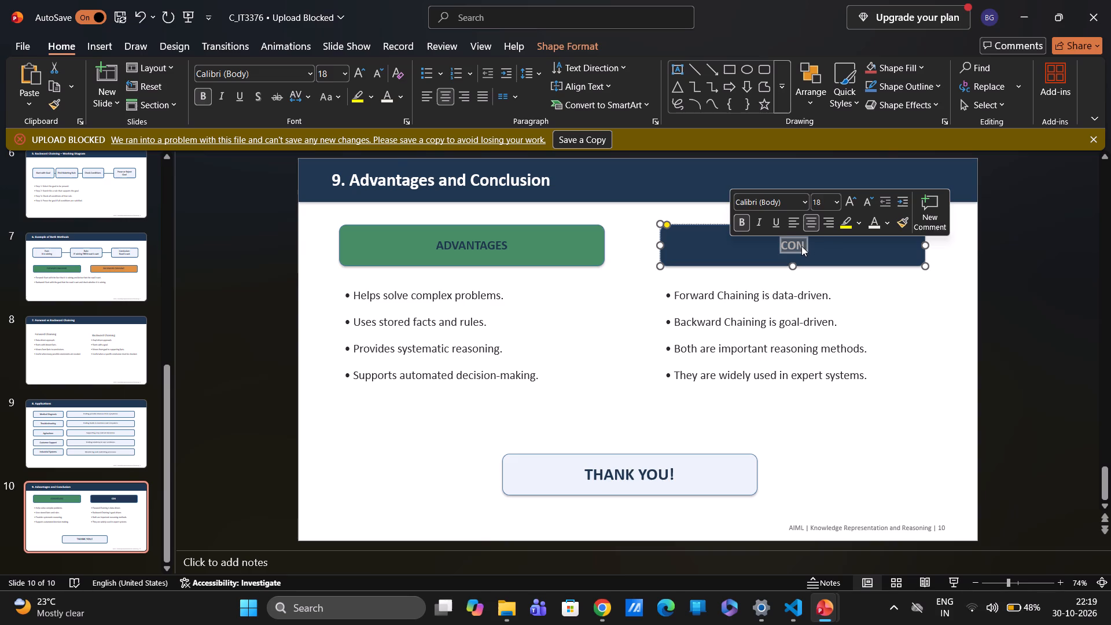
Complete the heading in the dark-blue box so it reads "CONCLUSION".
{"action": "left_click", "coordinate": [801, 246]}
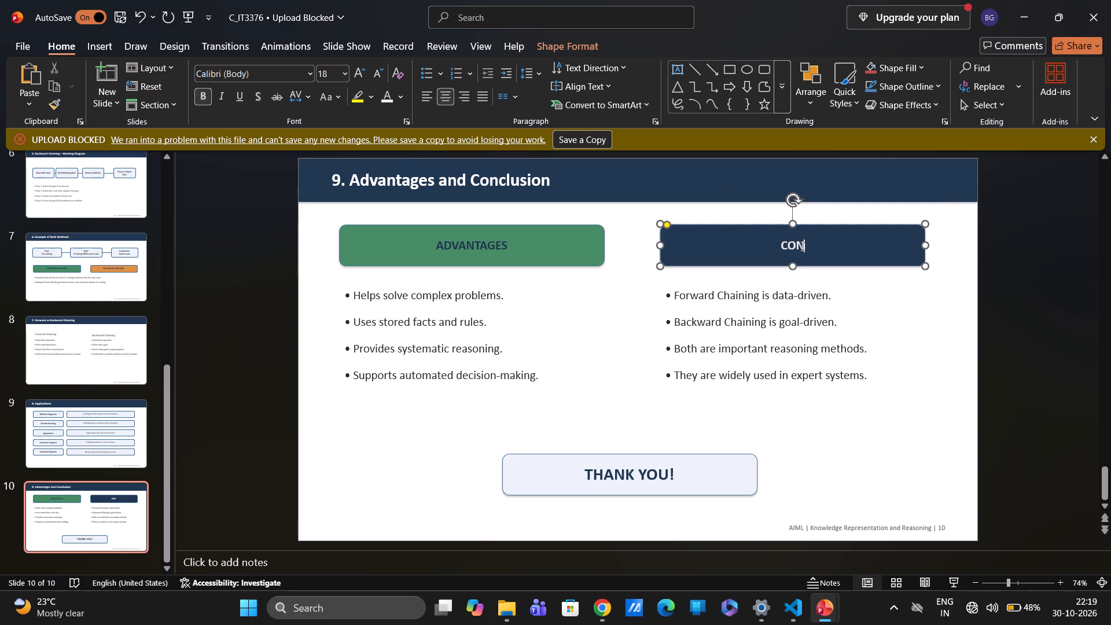
{"action": "key", "text": "c"}
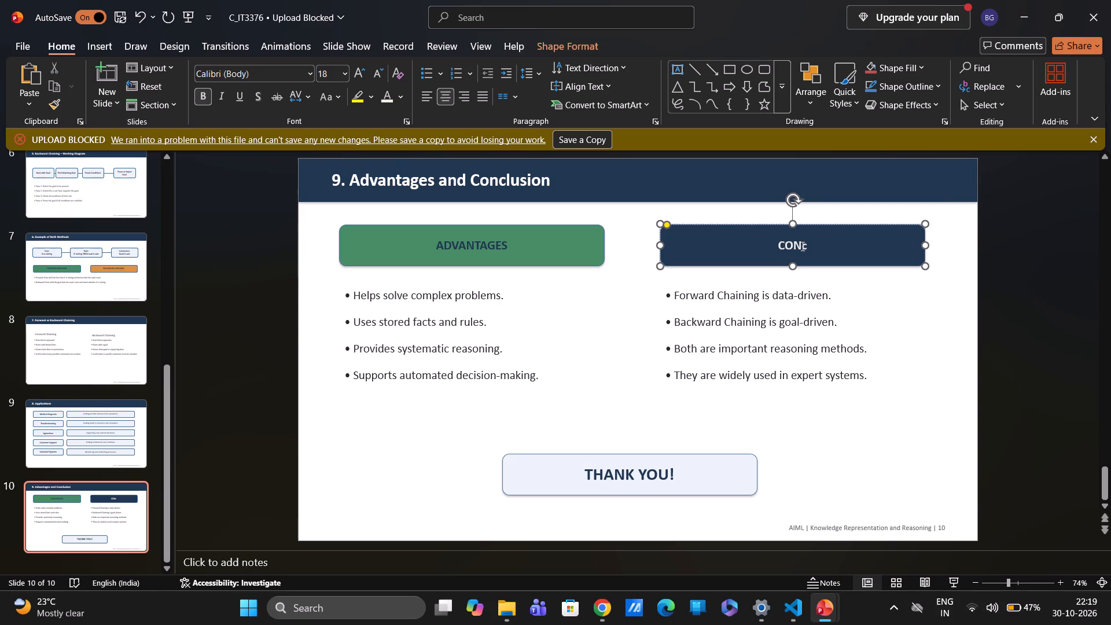
{"action": "key", "text": "BackSpace"}
{"action": "key", "text": "c"}
{"action": "key", "text": "l"}
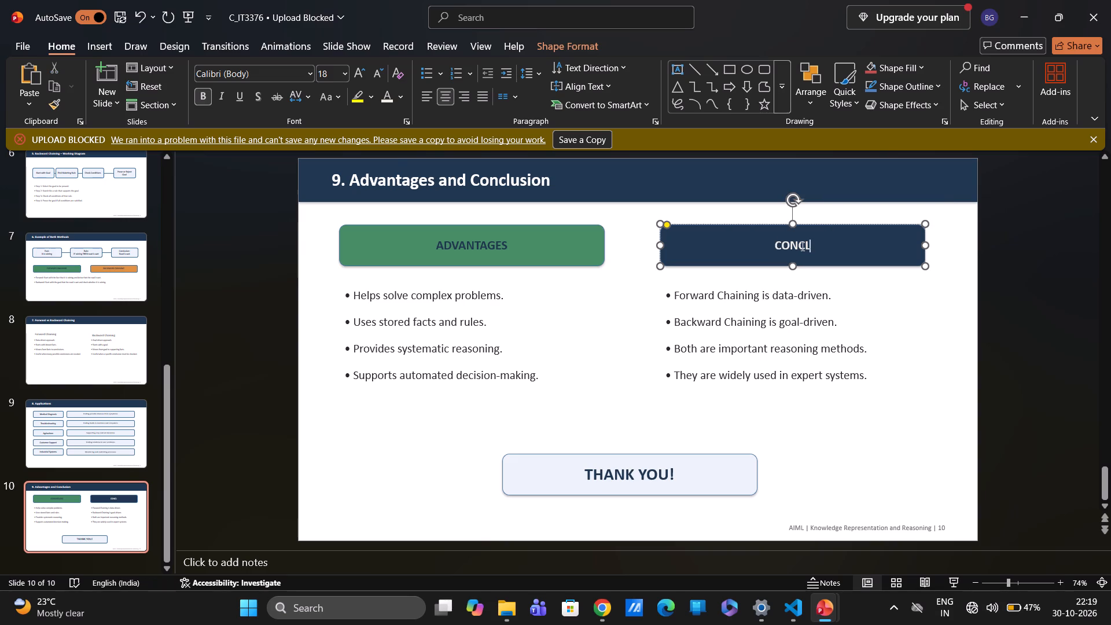
{"action": "type", "text": "USION"}
Review the other slides from Applications back to the title slide, then forward to the Forward Chaining working diagram, checking their content and layout.
{"action": "left_click", "coordinate": [144, 445]}
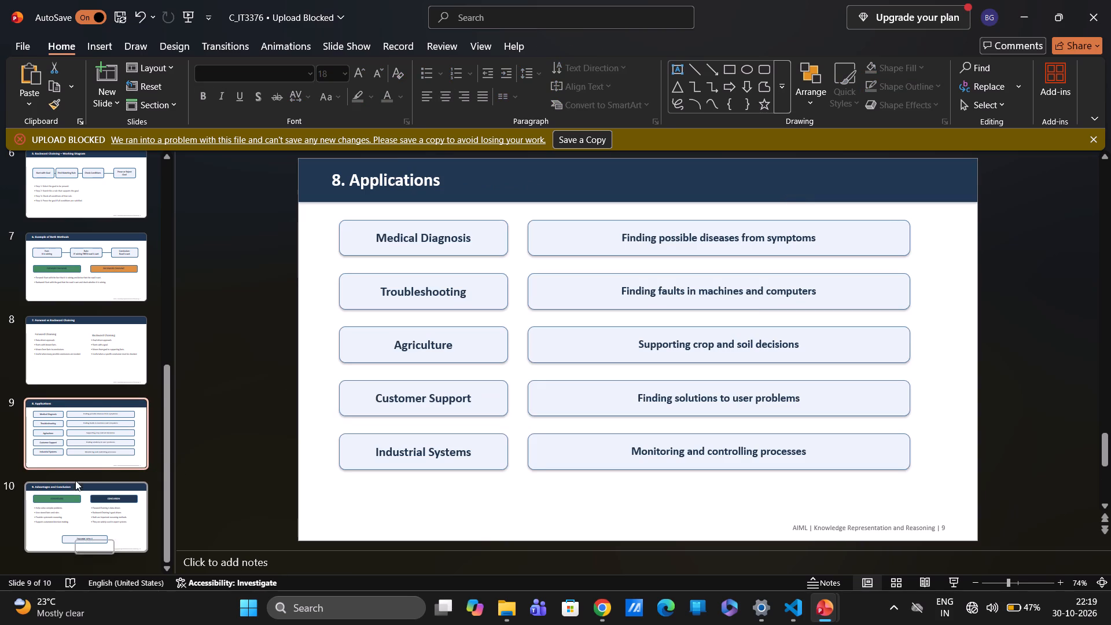
{"action": "left_click", "coordinate": [91, 374]}
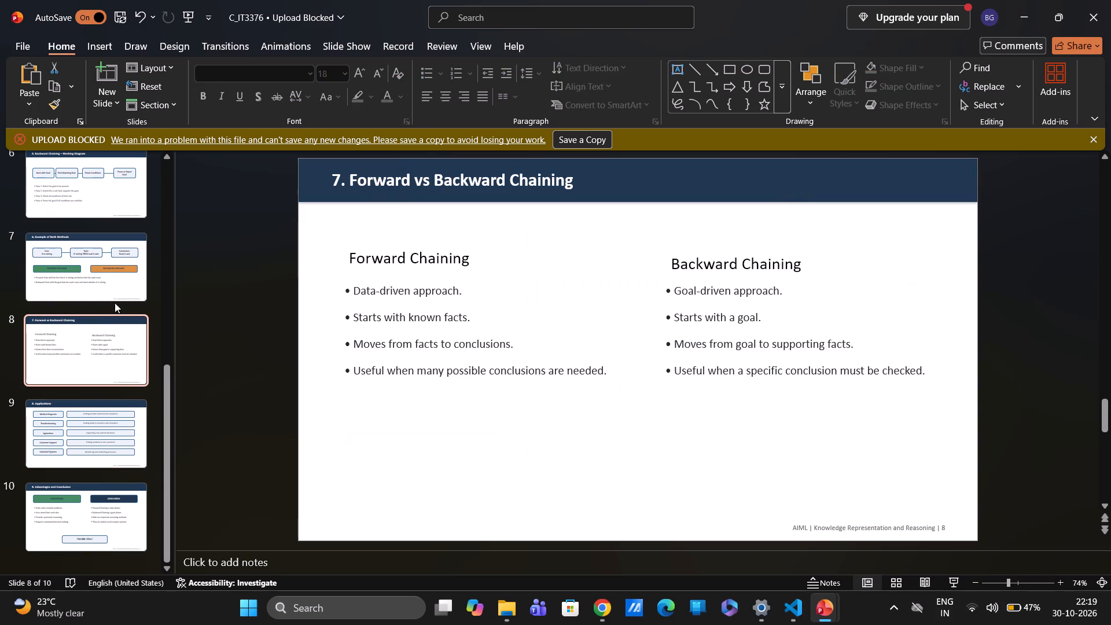
{"action": "left_click", "coordinate": [115, 287]}
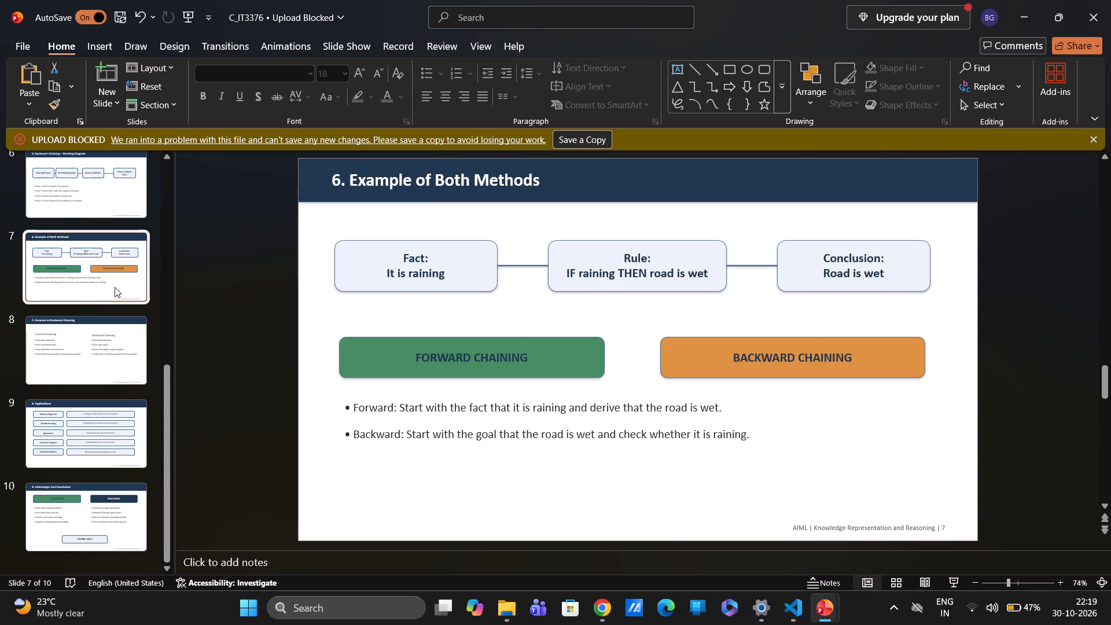
{"action": "scroll", "coordinate": [115, 287], "scroll_direction": "up", "scroll_amount": 1}
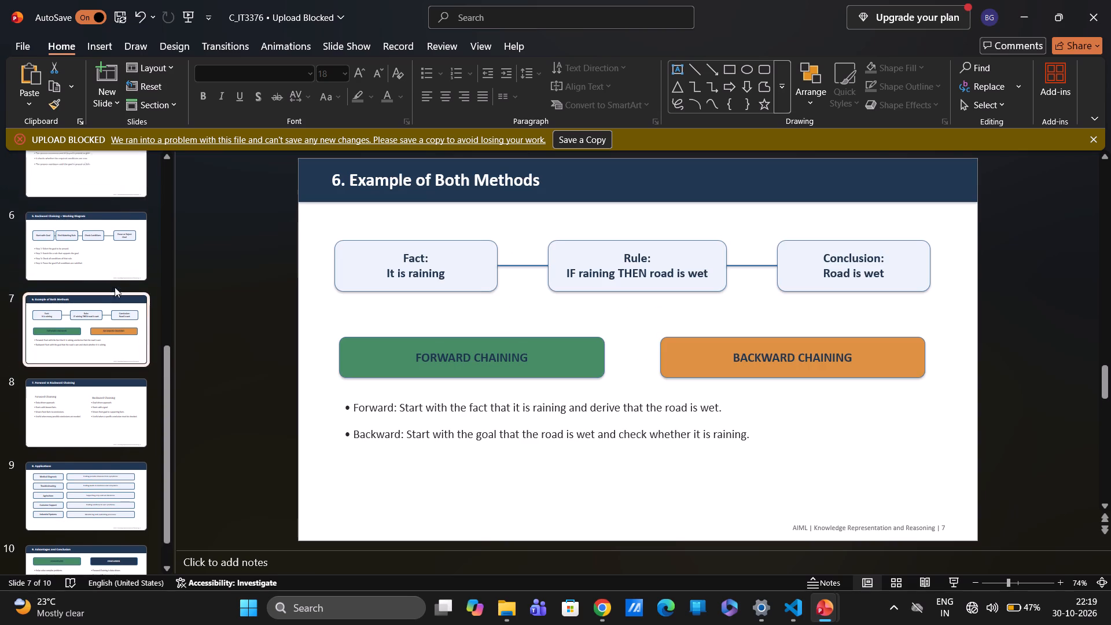
{"action": "scroll", "coordinate": [115, 287], "scroll_direction": "up", "scroll_amount": 1}
{"action": "left_click", "coordinate": [115, 287]}
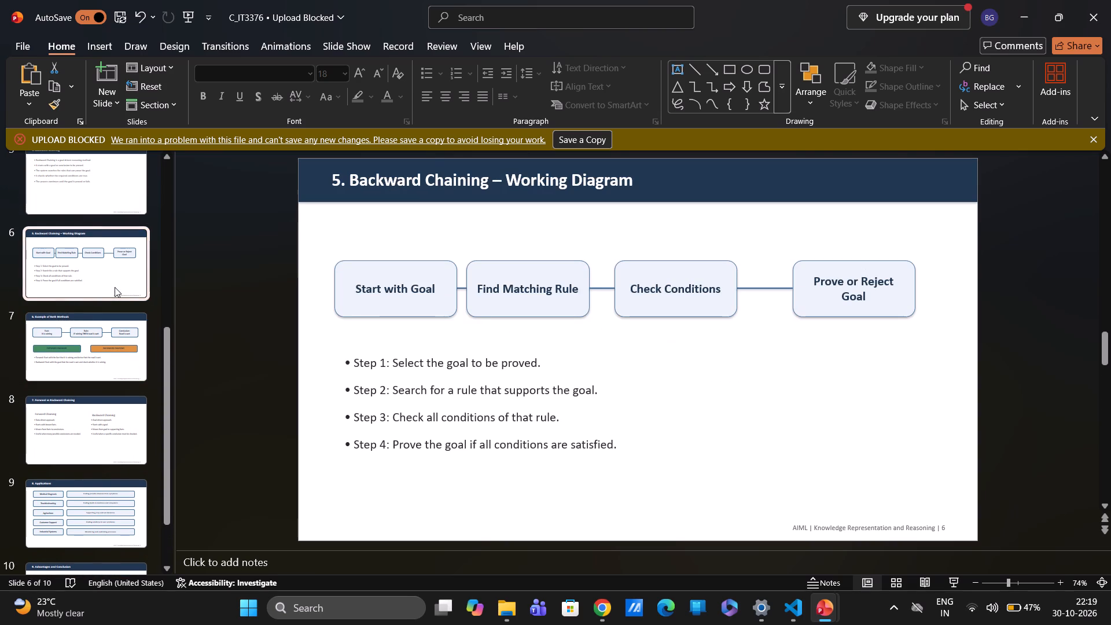
{"action": "scroll", "coordinate": [115, 287], "scroll_direction": "up", "scroll_amount": 1}
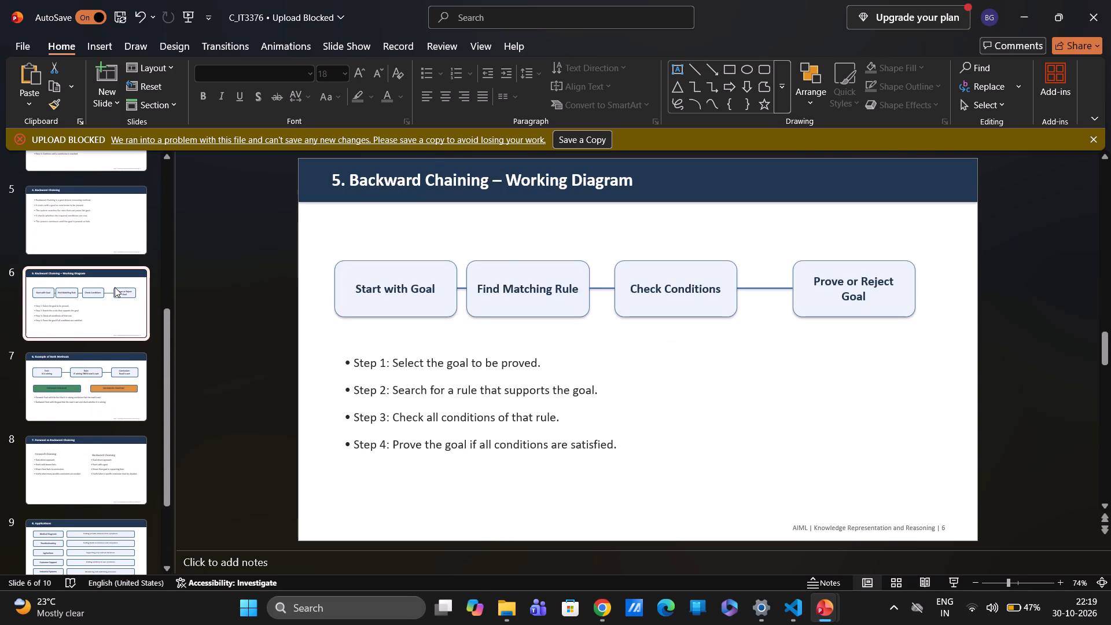
{"action": "left_click", "coordinate": [115, 287]}
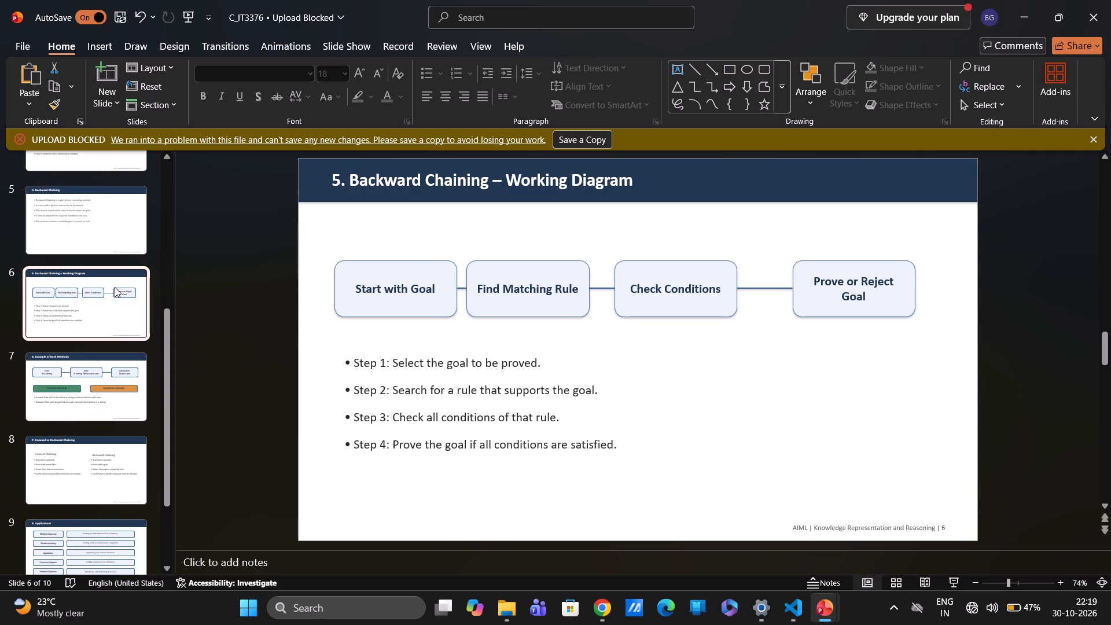
{"action": "left_click", "coordinate": [115, 287]}
{"action": "left_click", "coordinate": [110, 226]}
{"action": "scroll", "coordinate": [110, 226], "scroll_direction": "up", "scroll_amount": 1}
{"action": "left_click", "coordinate": [110, 226]}
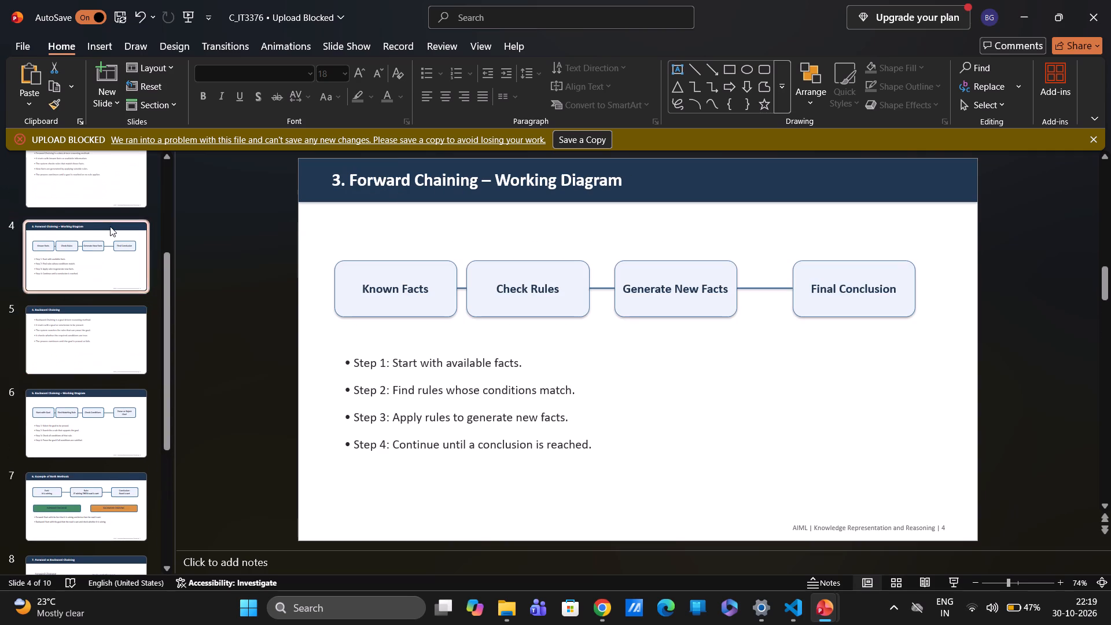
{"action": "scroll", "coordinate": [110, 226], "scroll_direction": "up", "scroll_amount": 1}
{"action": "left_click", "coordinate": [110, 226]}
{"action": "scroll", "coordinate": [110, 226], "scroll_direction": "up", "scroll_amount": 1}
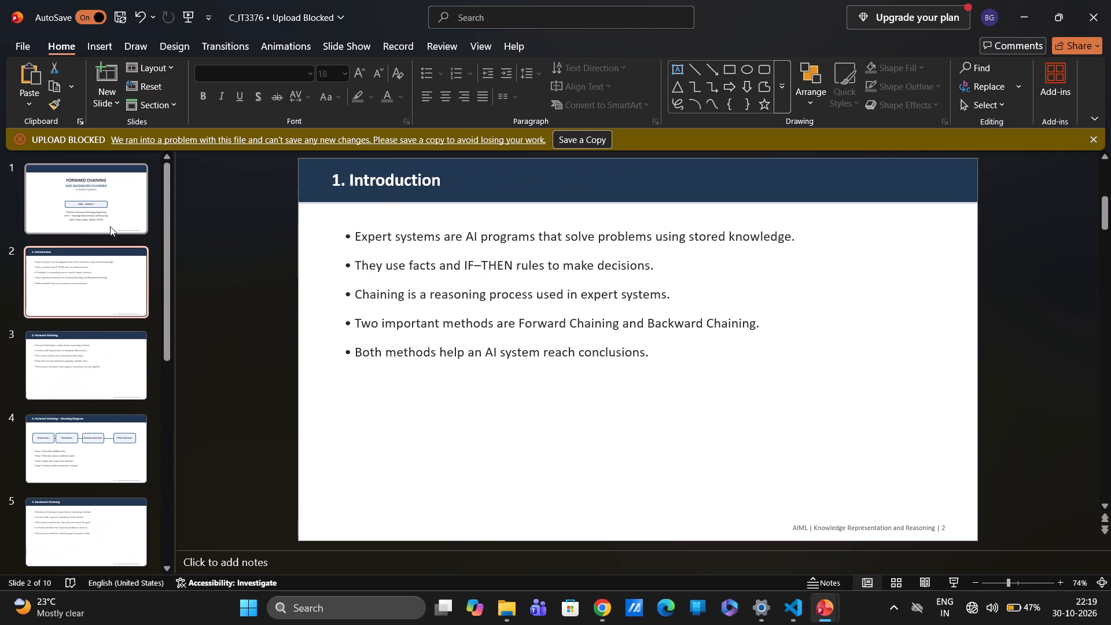
{"action": "left_click", "coordinate": [110, 226]}
{"action": "scroll", "coordinate": [110, 226], "scroll_direction": "up", "scroll_amount": 1}
{"action": "left_click", "coordinate": [113, 260]}
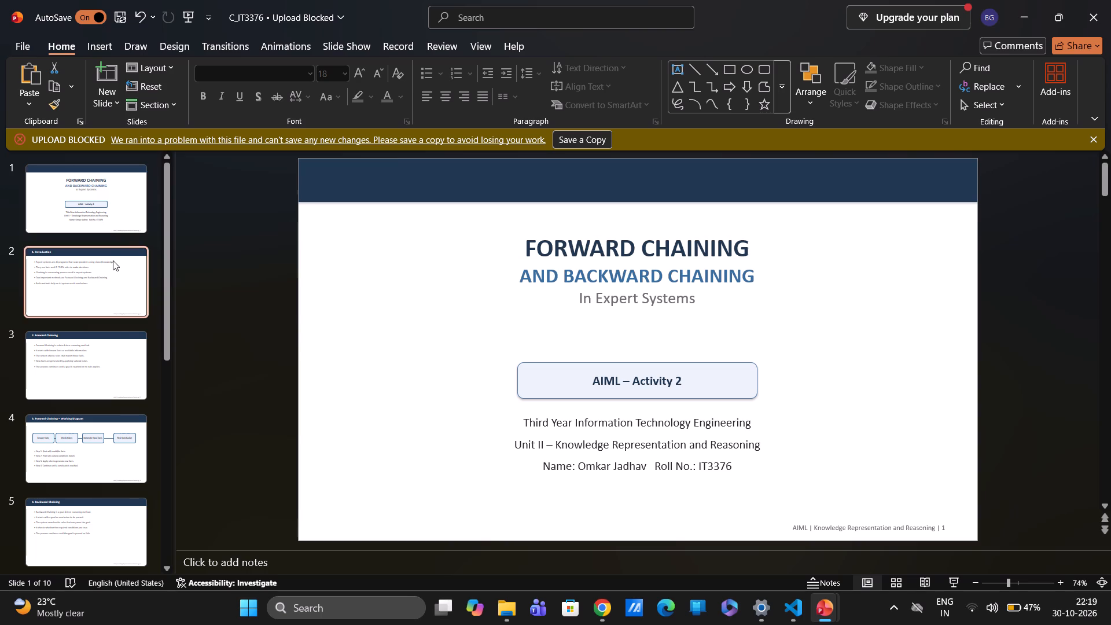
{"action": "left_click", "coordinate": [116, 329]}
{"action": "left_click", "coordinate": [117, 338]}
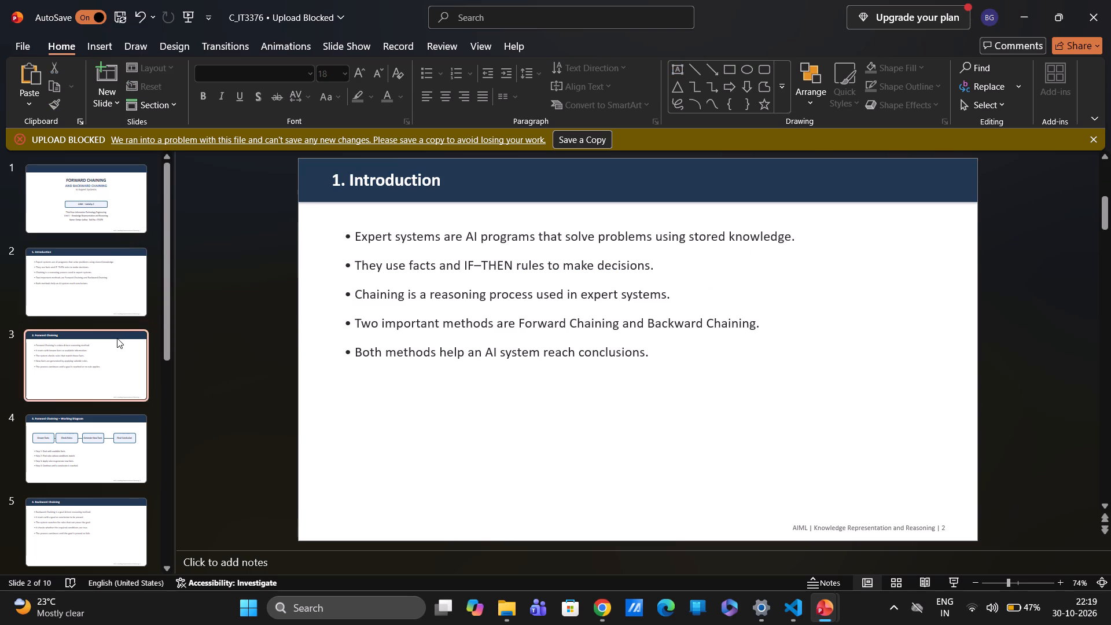
{"action": "left_click", "coordinate": [124, 450]}
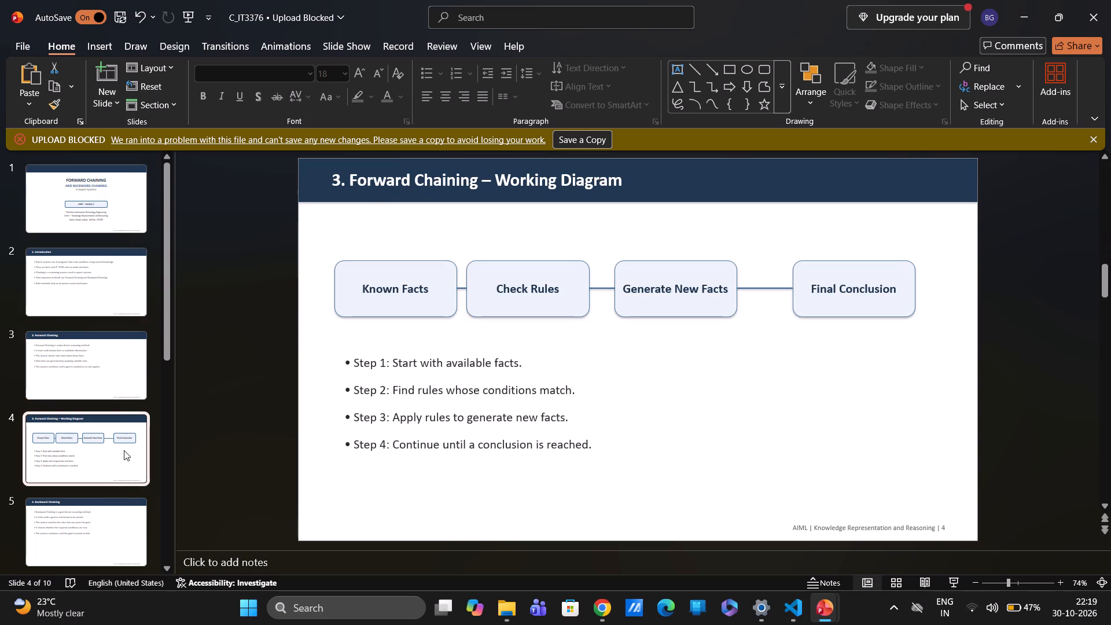
Save the changes to the C_IT3376 presentation.
{"action": "key", "text": "ctrl+s"}
{"action": "key", "text": "ctrl+s"}
{"action": "key", "text": "ctrl+s"}
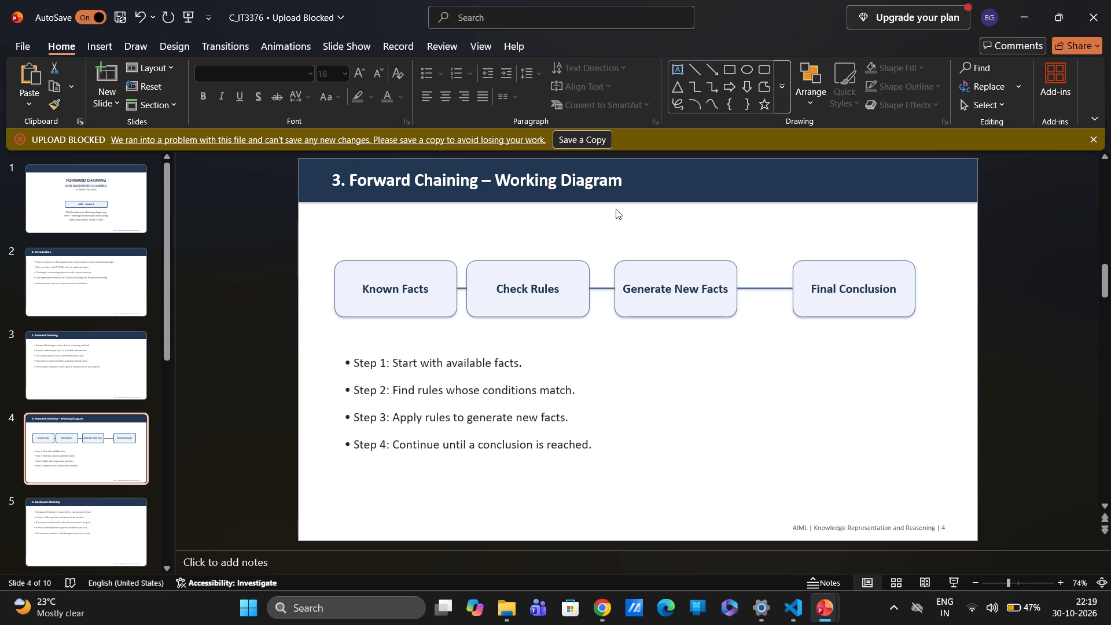
{"action": "key", "text": "ctrl+s"}
{"action": "key", "text": "ctrl+s"}
{"action": "key", "text": "ctrl+s"}
{"action": "key", "text": "ctrl+s"}
{"action": "key", "text": "ctrl+s"}
{"action": "key", "text": "ctrl+s"}
{"action": "key", "text": "ctrl+s"}
{"action": "key", "text": "ctrl+s"}
Return to the title slide to check the activity and student details.
{"action": "left_click", "coordinate": [91, 221]}
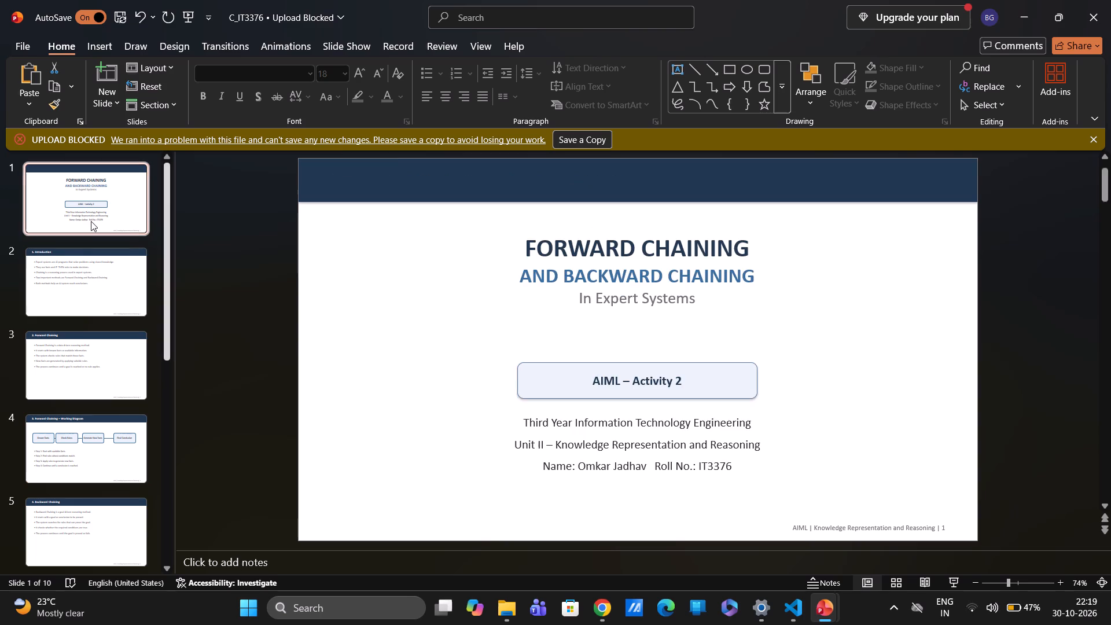
Review the slides from the title slide forward to Applications, checking their headings, content and layout.
{"action": "key", "text": "Down"}
{"action": "key", "text": "Down"}
{"action": "key", "text": "Down"}
{"action": "key", "text": "Down"}
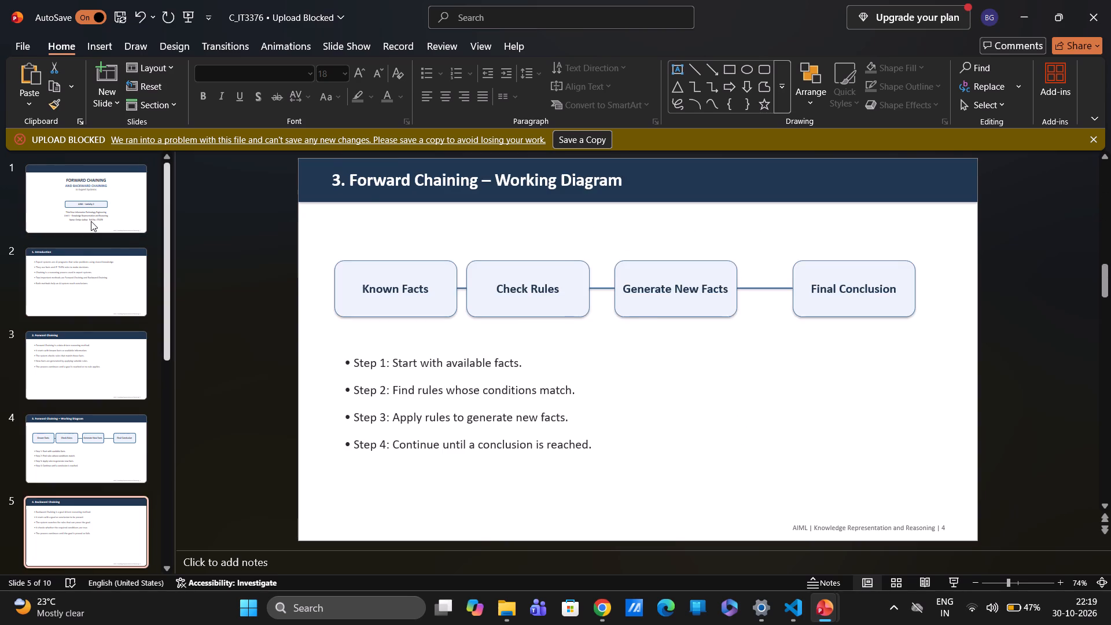
{"action": "key", "text": "Down"}
{"action": "key", "text": "Down"}
{"action": "key", "text": "Down"}
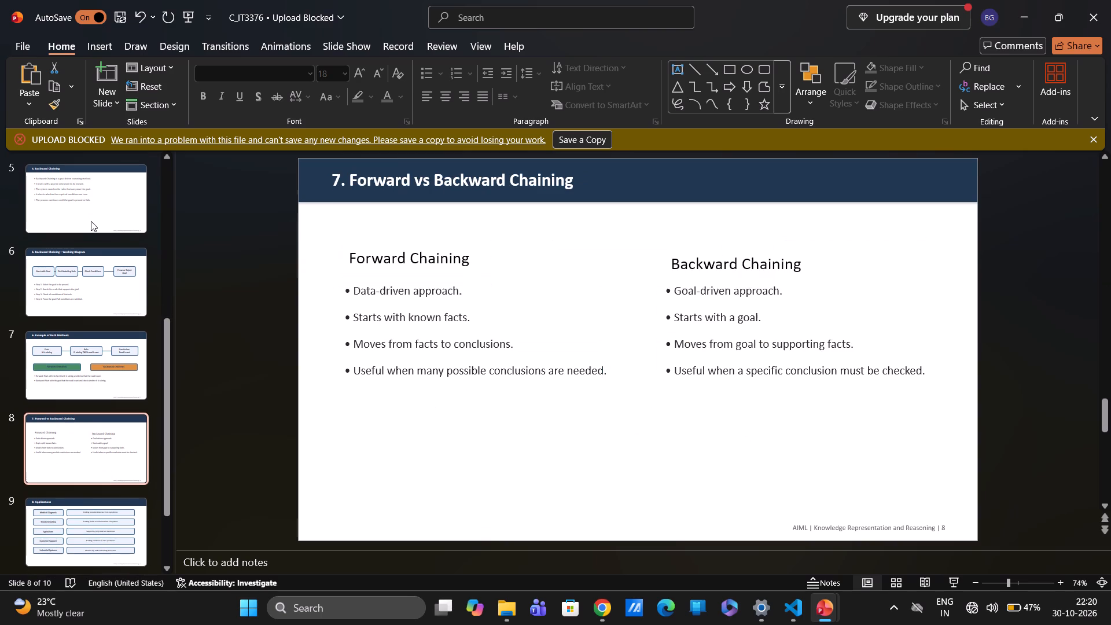
{"action": "key", "text": "Up"}
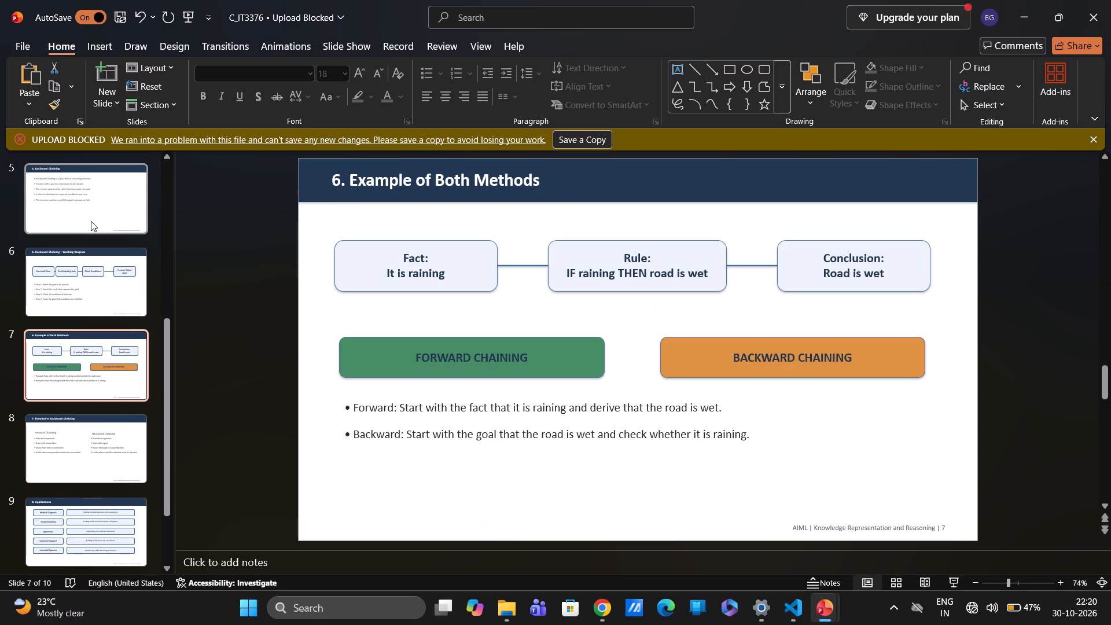
{"action": "key", "text": "Down"}
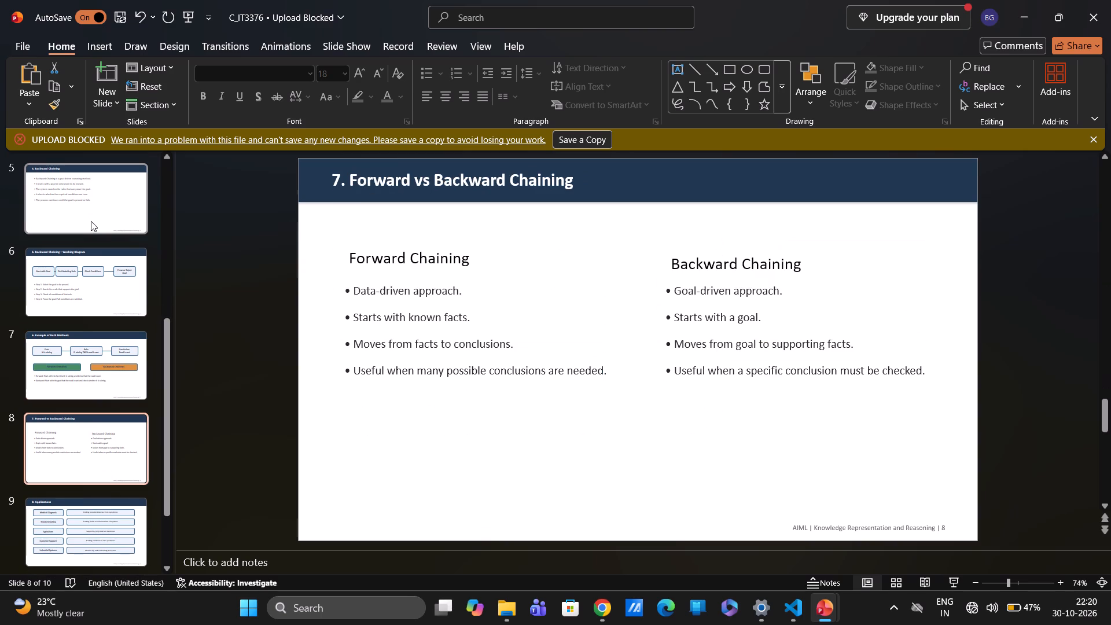
{"action": "key", "text": "Down"}
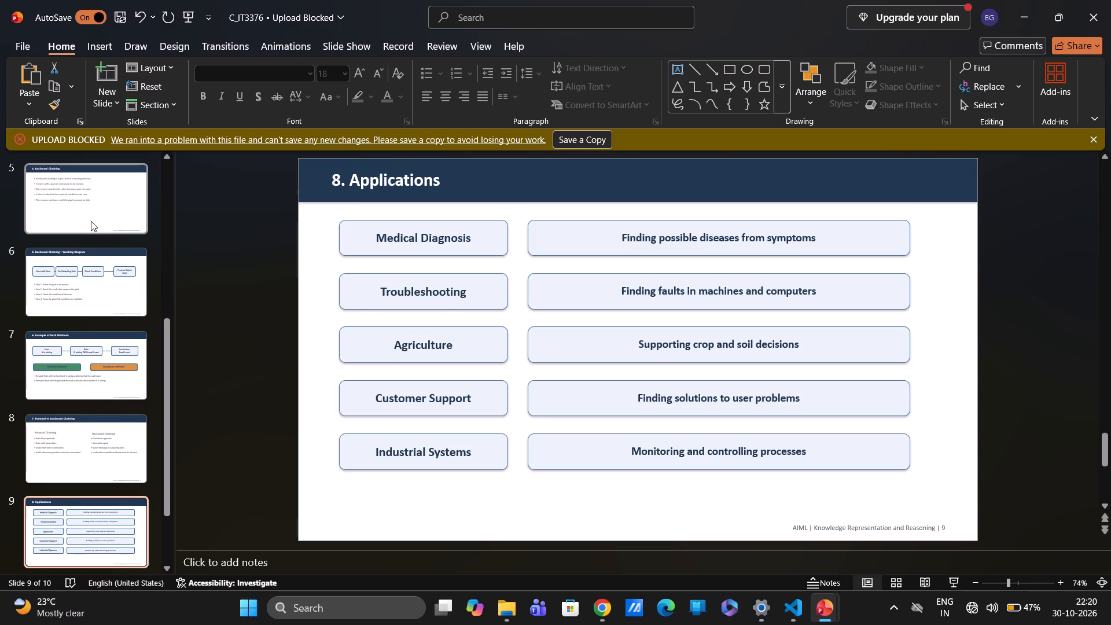
On the Forward vs Backward Chaining slide, move the "Backward Chaining" subheading level with the "Forward Chaining" subheading.
{"action": "key", "text": "Up"}
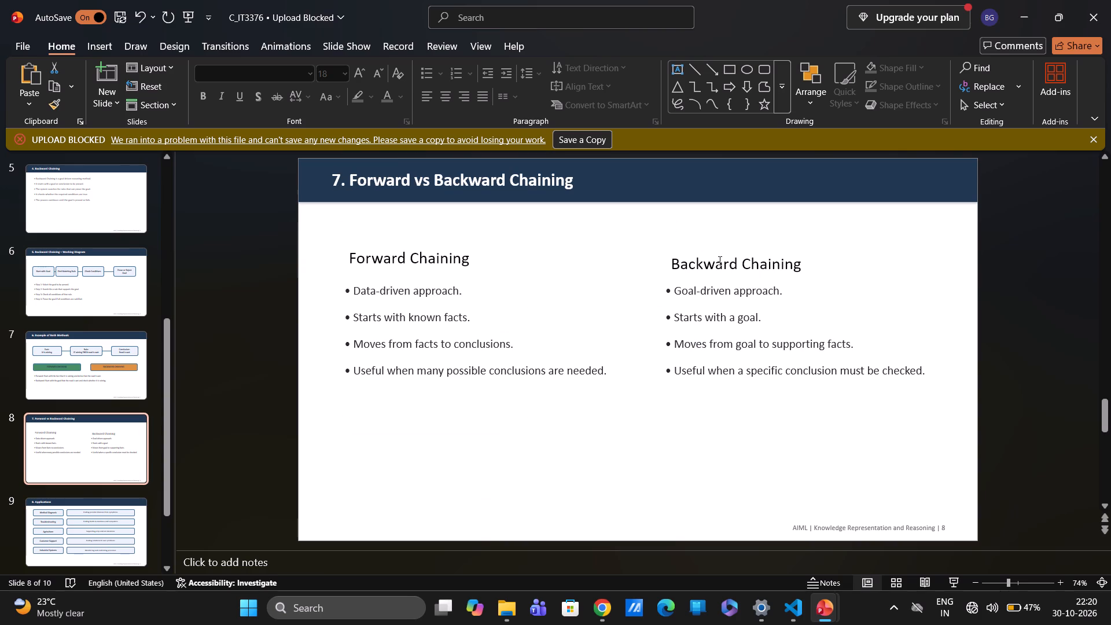
{"action": "left_click", "coordinate": [420, 260]}
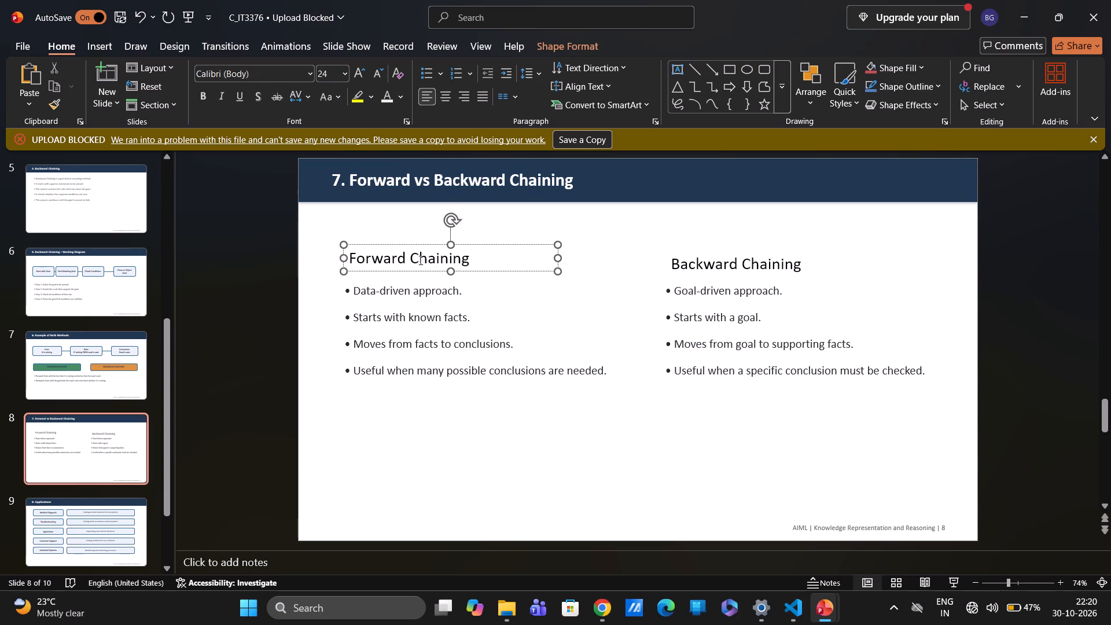
{"action": "left_click", "coordinate": [693, 264]}
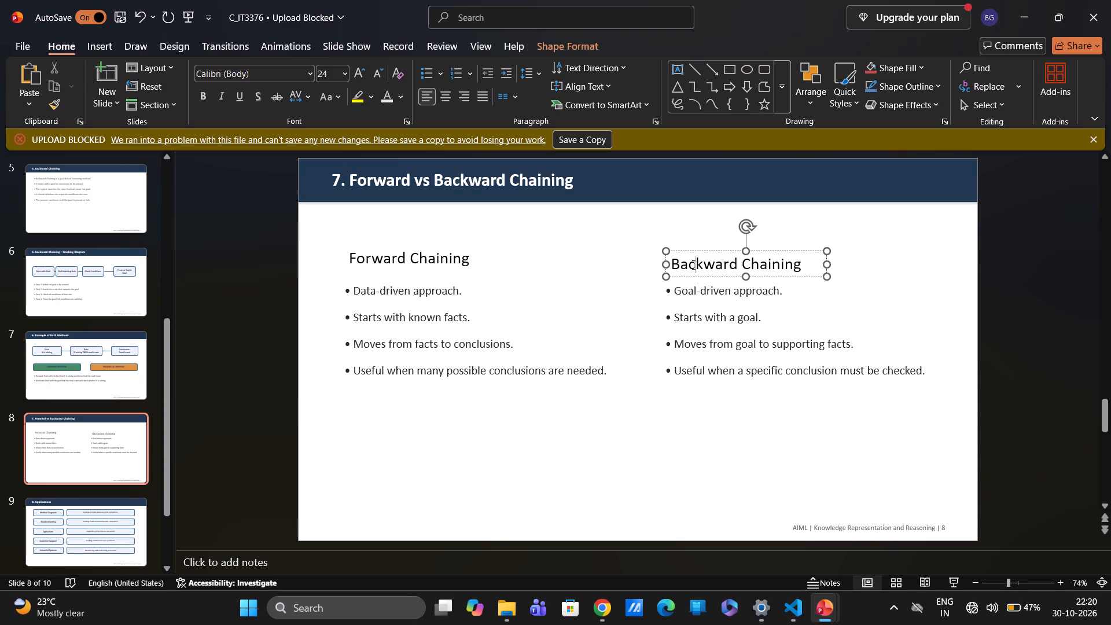
{"action": "left_click", "coordinate": [693, 264]}
{"action": "left_click", "coordinate": [811, 267]}
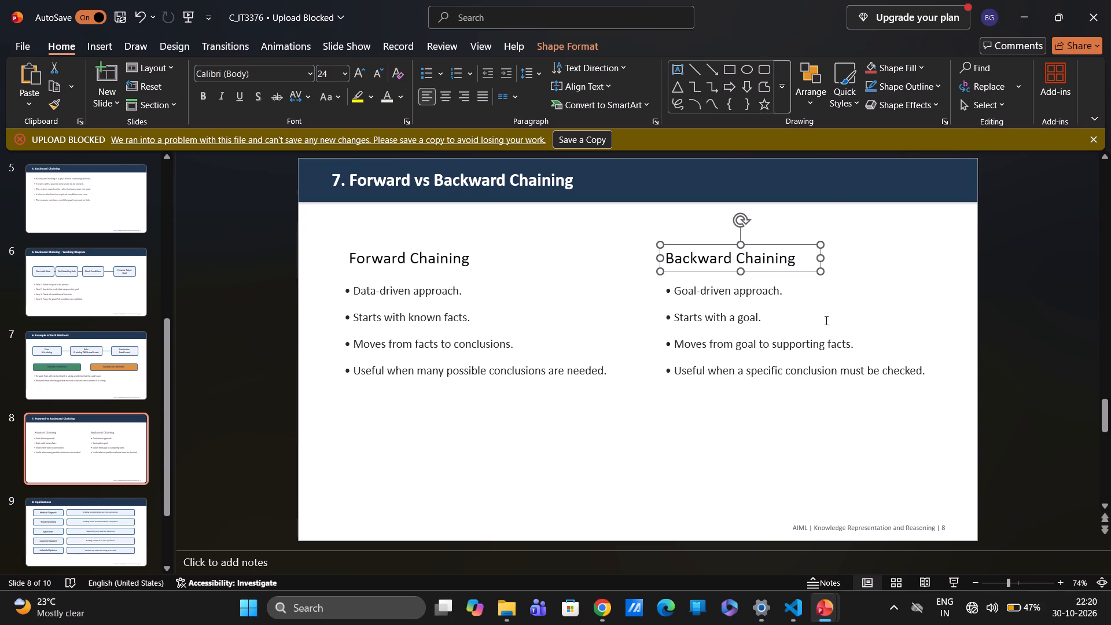
{"action": "left_click", "coordinate": [582, 317]}
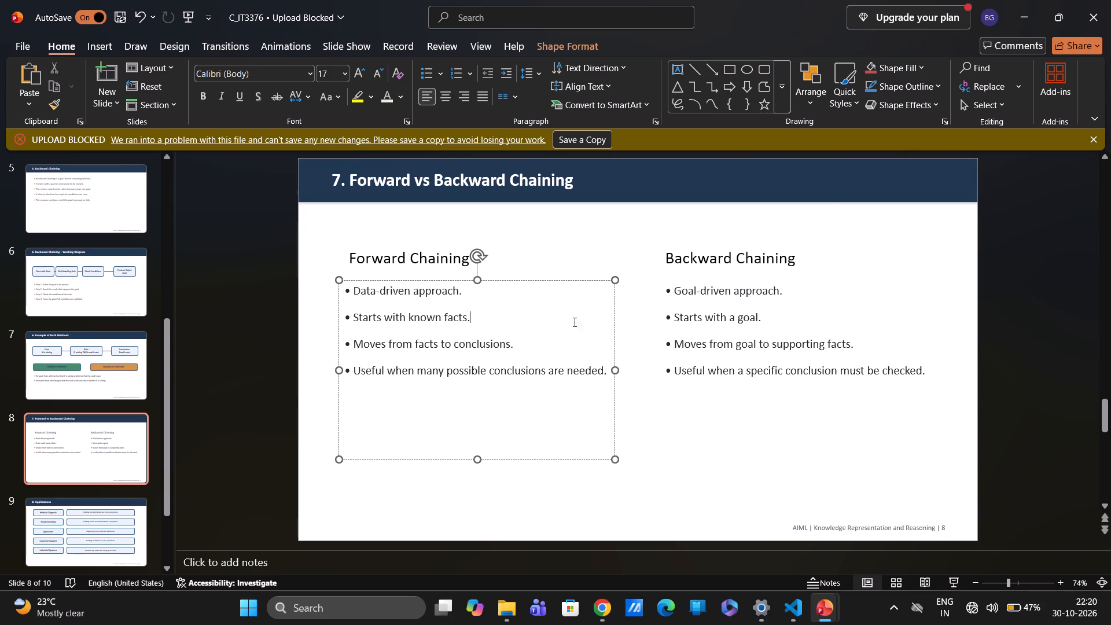
Check the Applications slide and the closing Advantages and Conclusion slide.
{"action": "left_click", "coordinate": [81, 520]}
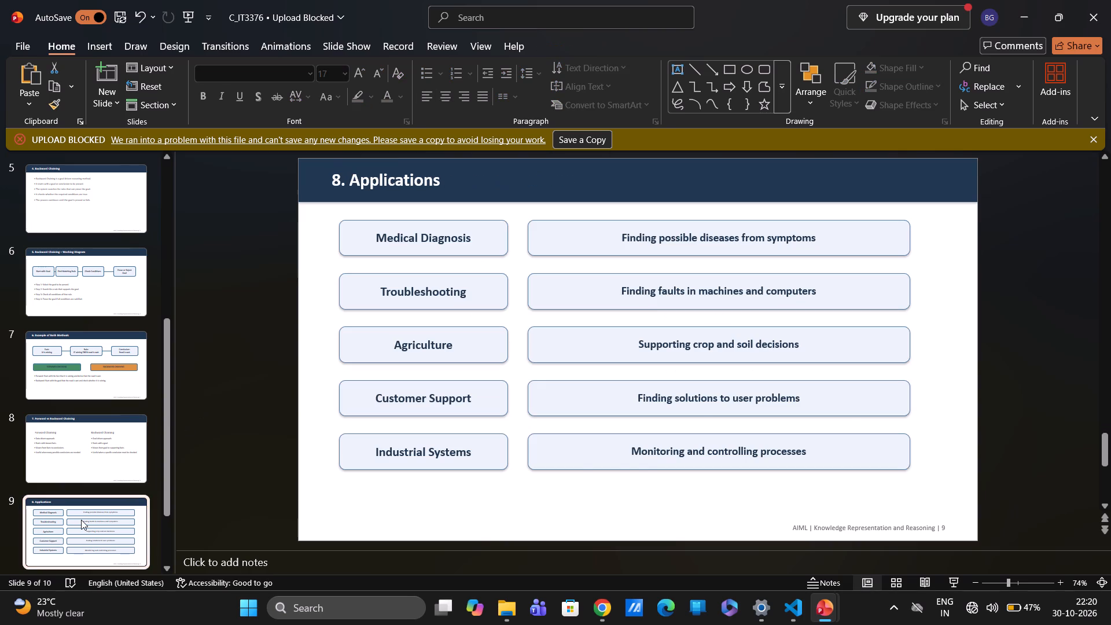
{"action": "key", "text": "Down"}
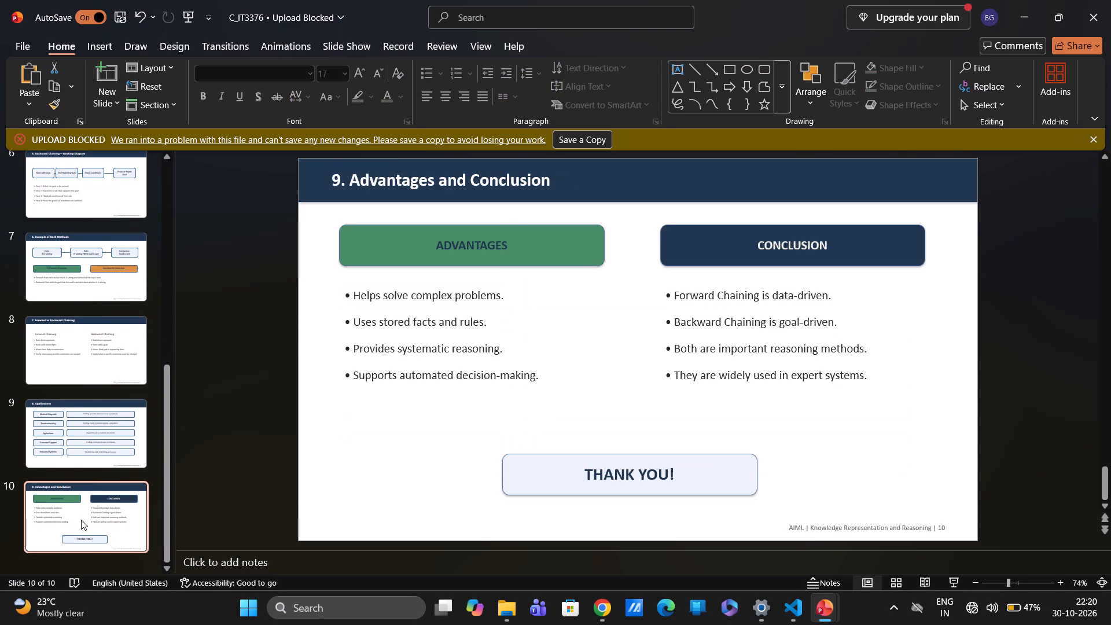
{"action": "key", "text": "Down"}
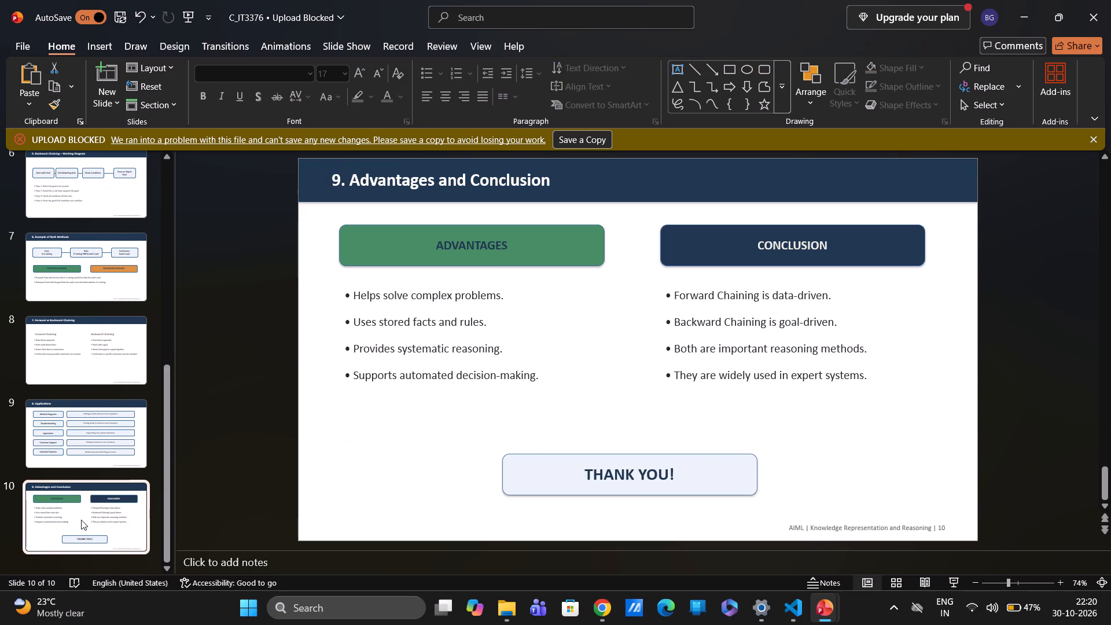
{"action": "key", "text": "Down"}
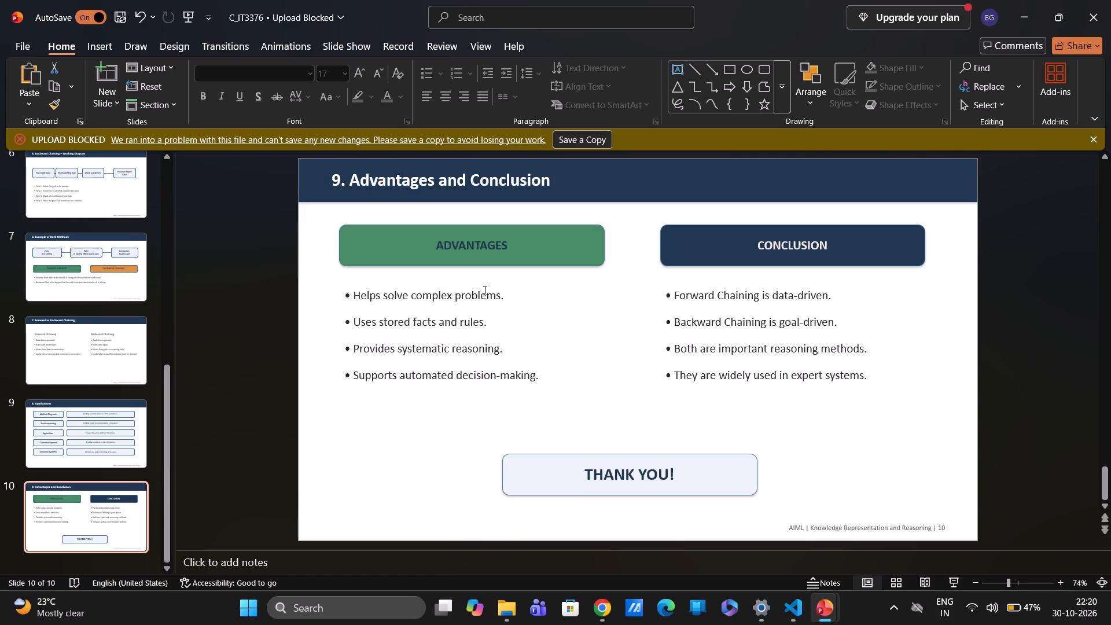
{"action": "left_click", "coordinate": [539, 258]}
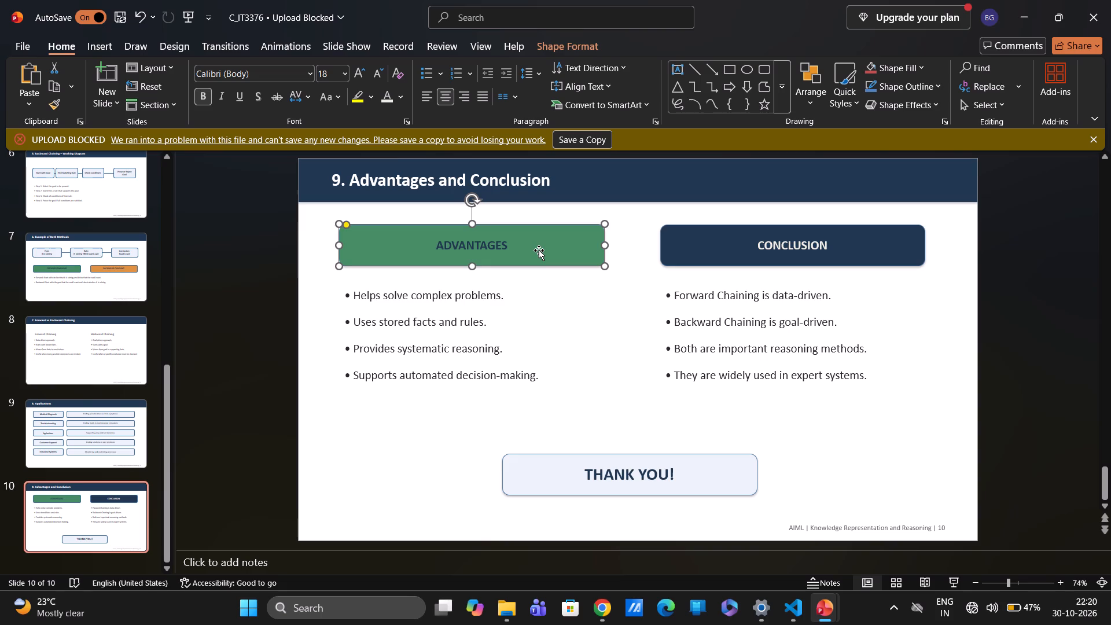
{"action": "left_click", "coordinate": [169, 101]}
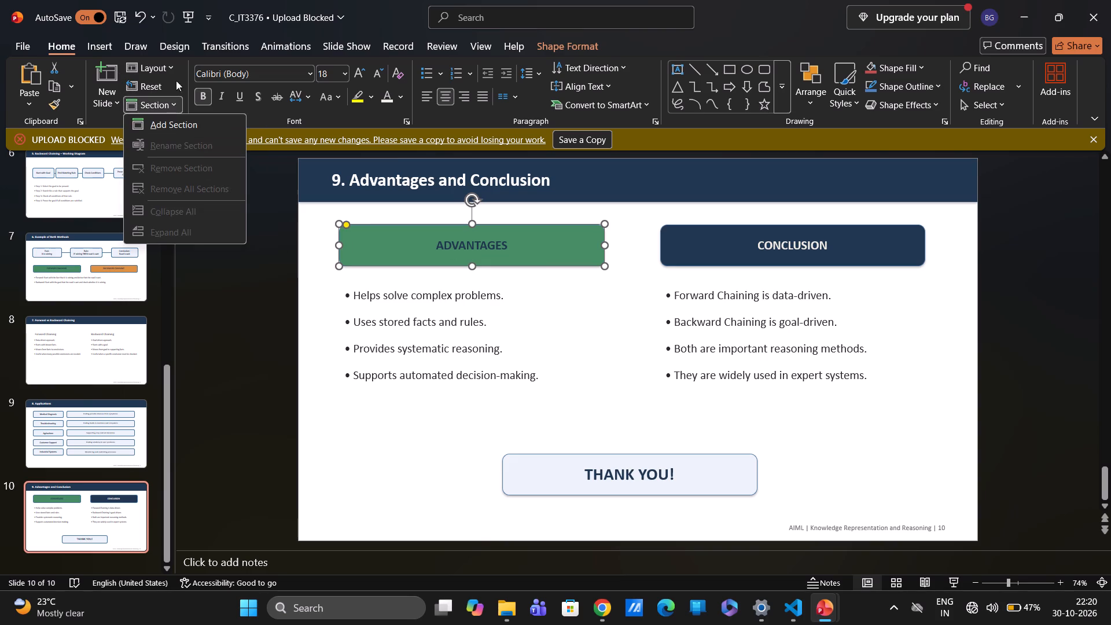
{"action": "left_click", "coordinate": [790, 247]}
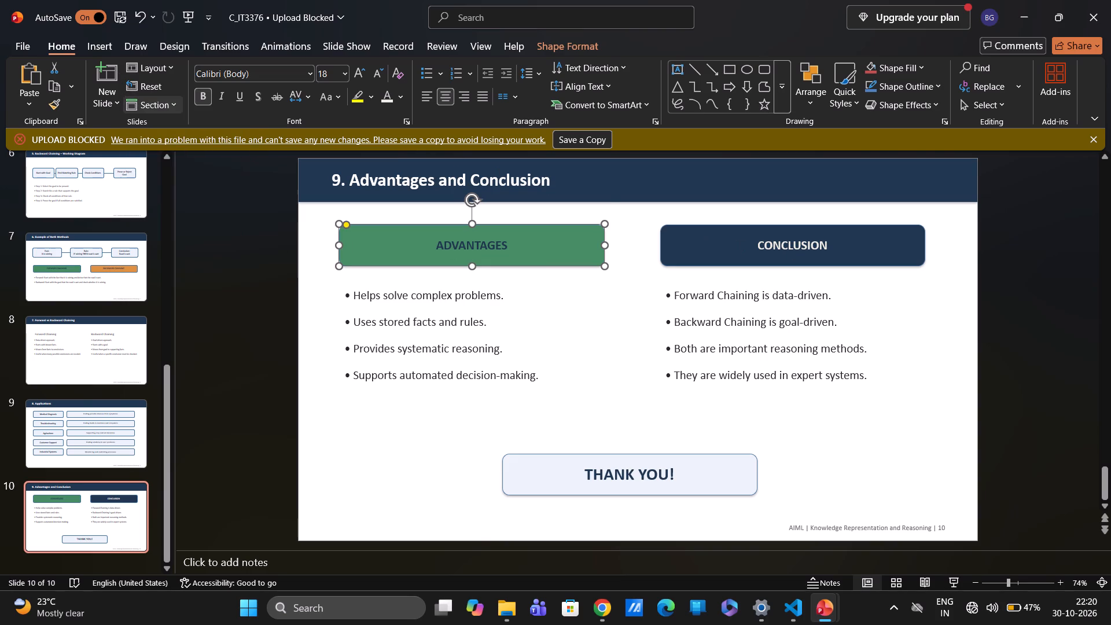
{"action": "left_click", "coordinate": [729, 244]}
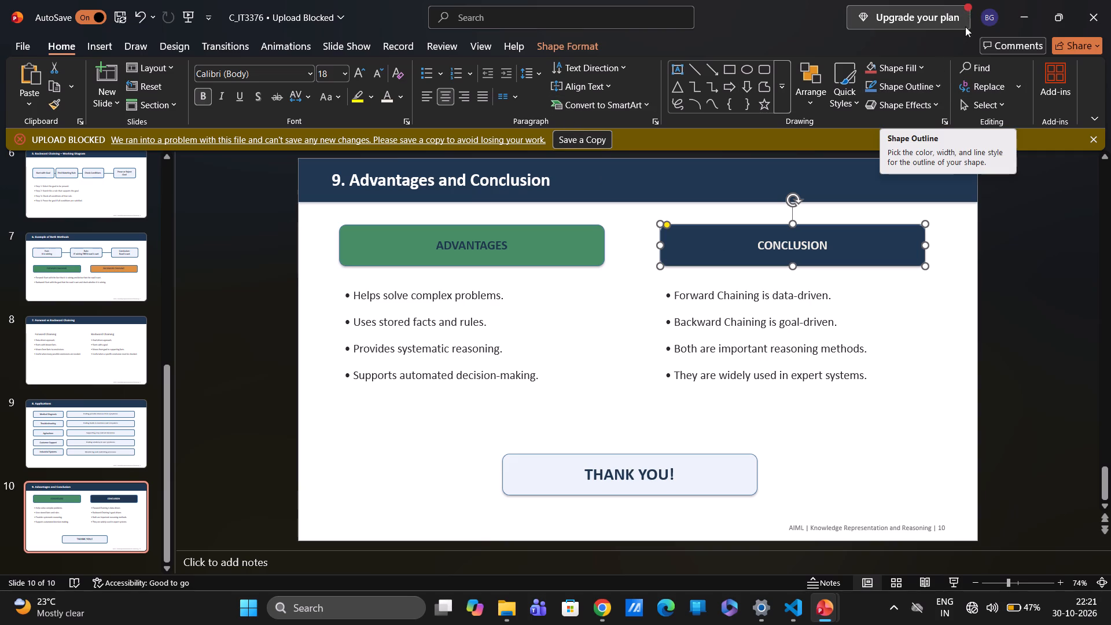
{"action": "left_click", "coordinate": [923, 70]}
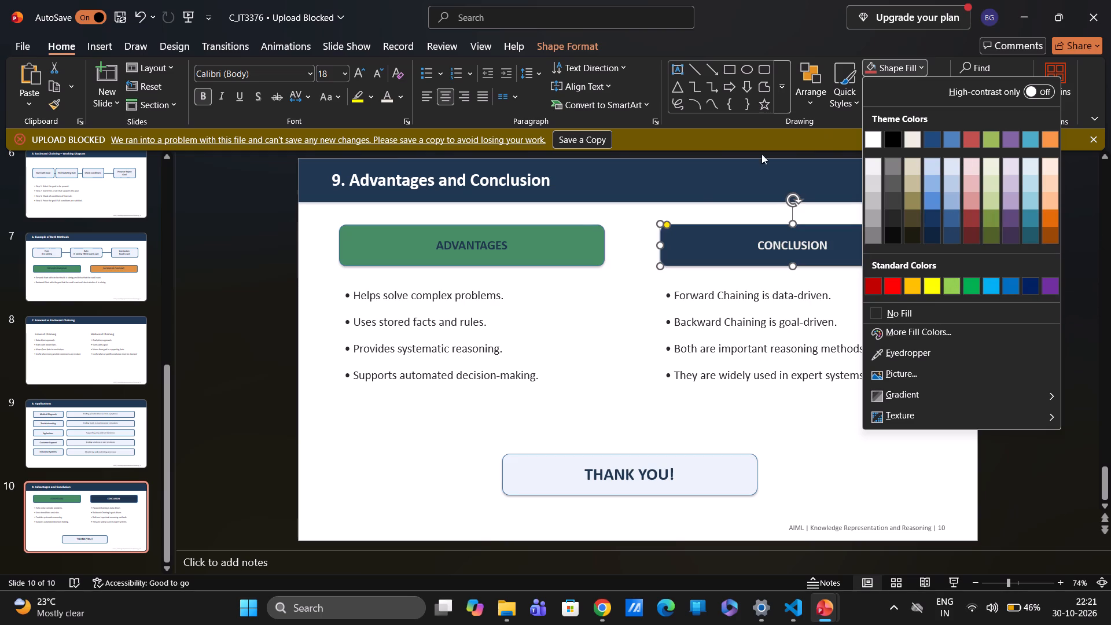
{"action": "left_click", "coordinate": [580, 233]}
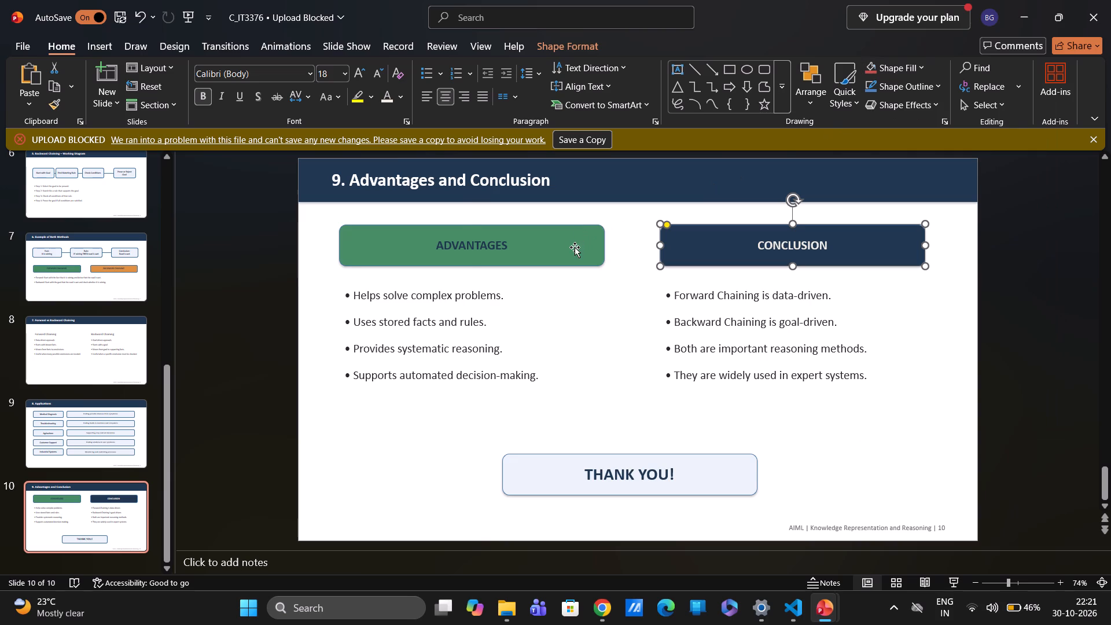
Apply the dark Linear Down gradient fill to the green ADVANTAGES box on the Advantages and Conclusion slide.
{"action": "left_click", "coordinate": [575, 247]}
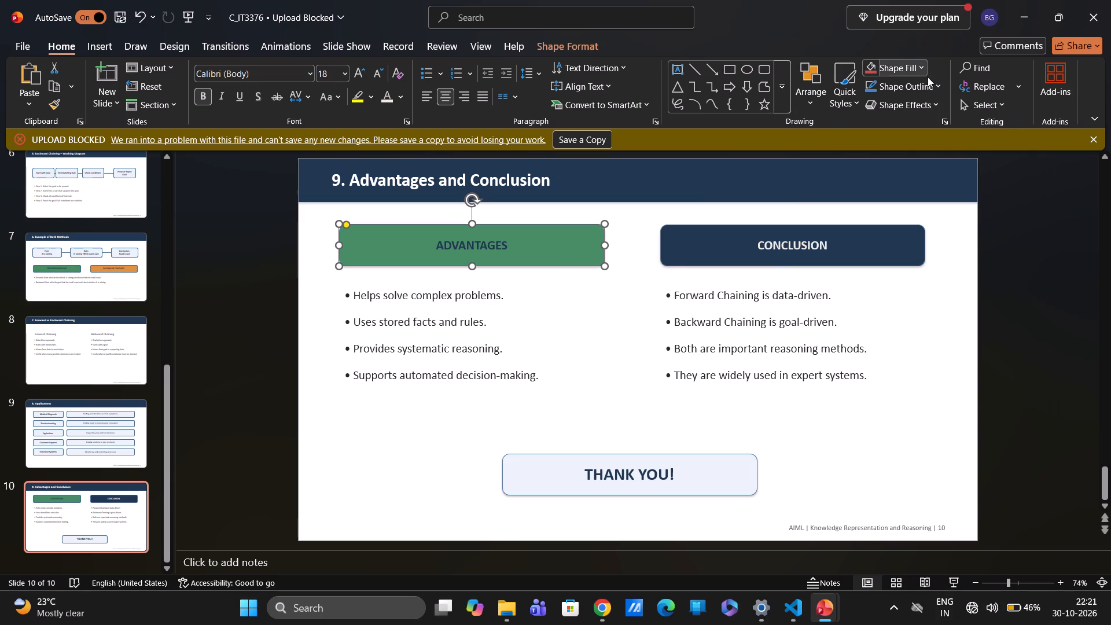
{"action": "left_click", "coordinate": [920, 64]}
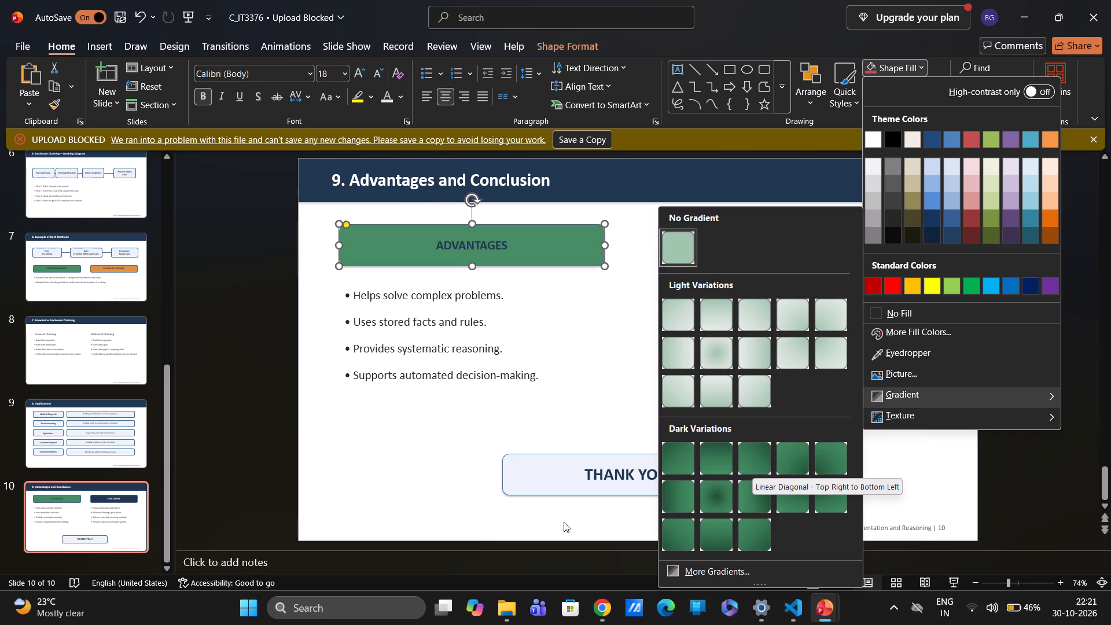
{"action": "left_click", "coordinate": [721, 461]}
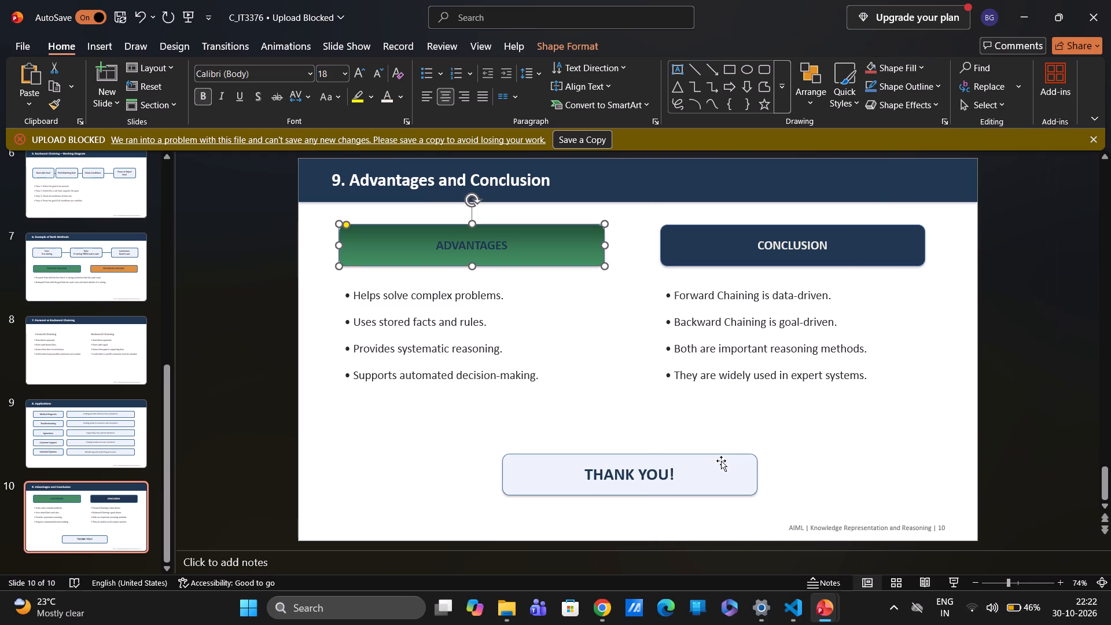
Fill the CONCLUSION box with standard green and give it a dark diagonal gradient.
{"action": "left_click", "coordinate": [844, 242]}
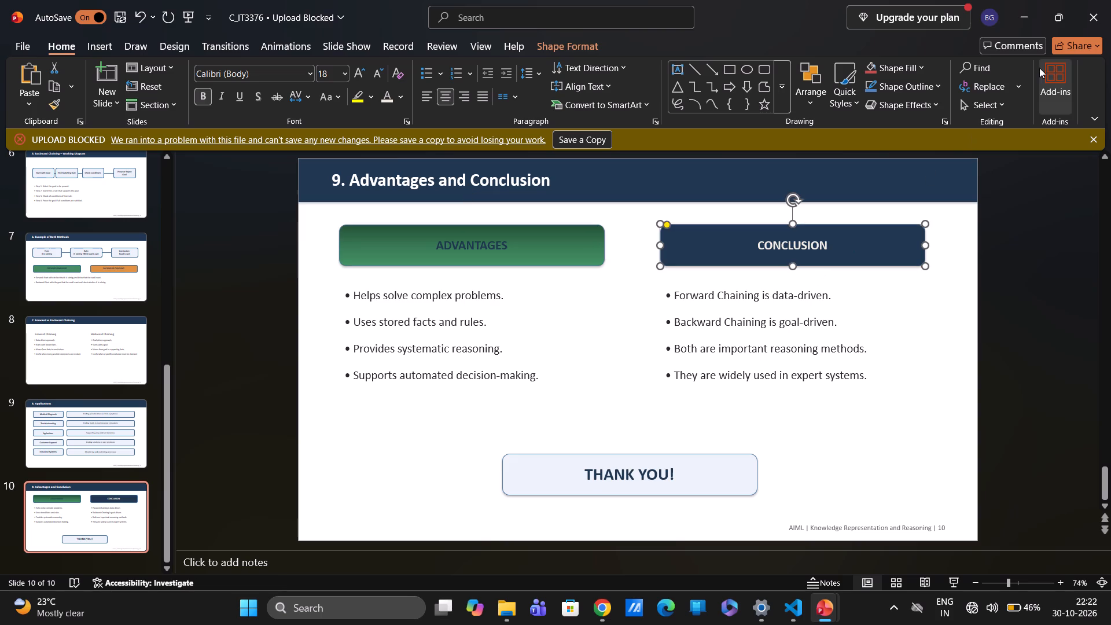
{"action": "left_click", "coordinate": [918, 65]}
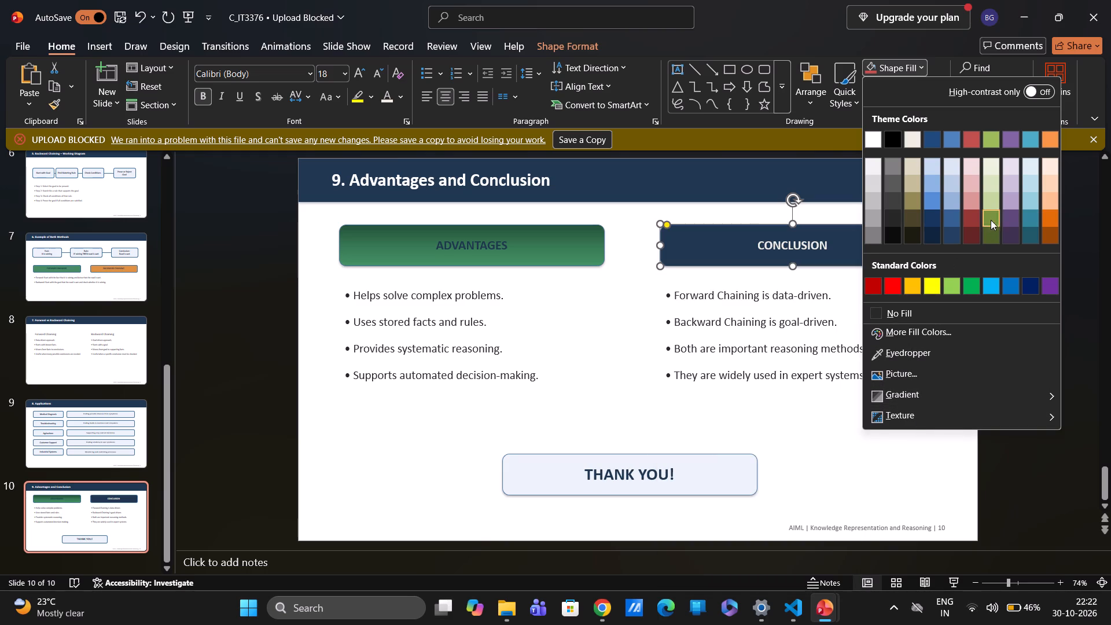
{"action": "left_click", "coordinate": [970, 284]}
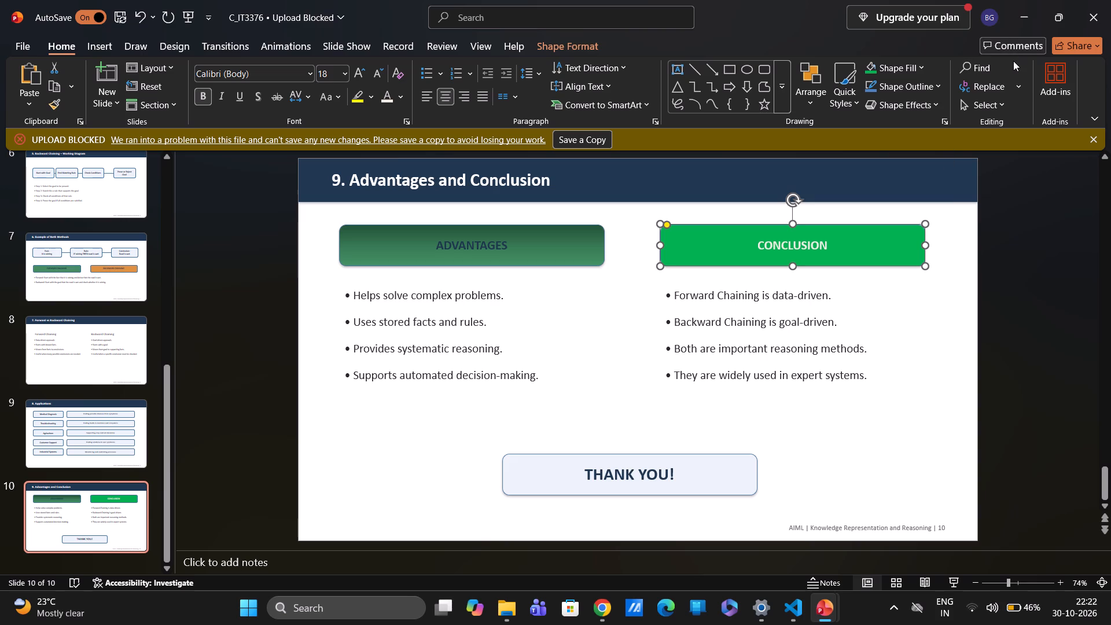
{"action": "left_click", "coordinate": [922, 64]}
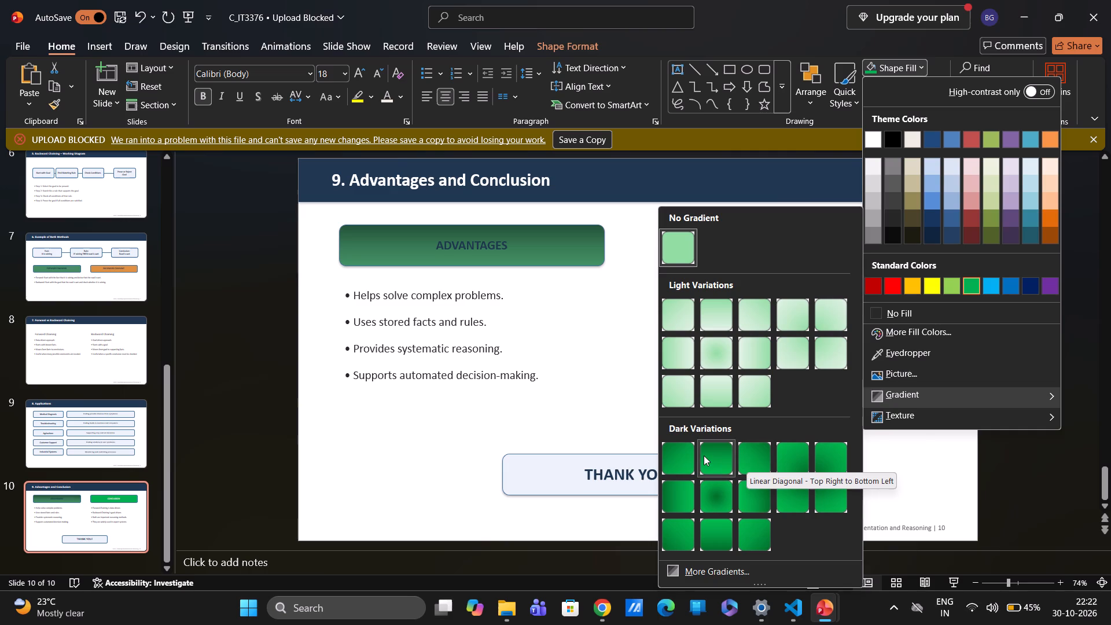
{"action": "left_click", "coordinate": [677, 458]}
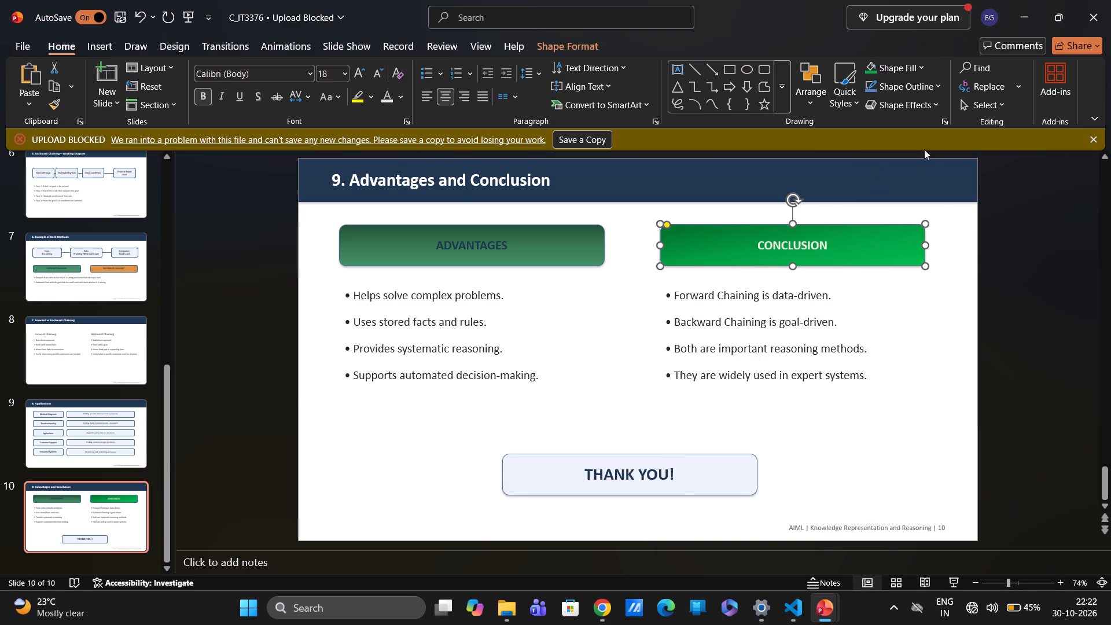
Fill the CONCLUSION box with the darkest olive green theme colour.
{"action": "left_click", "coordinate": [919, 65]}
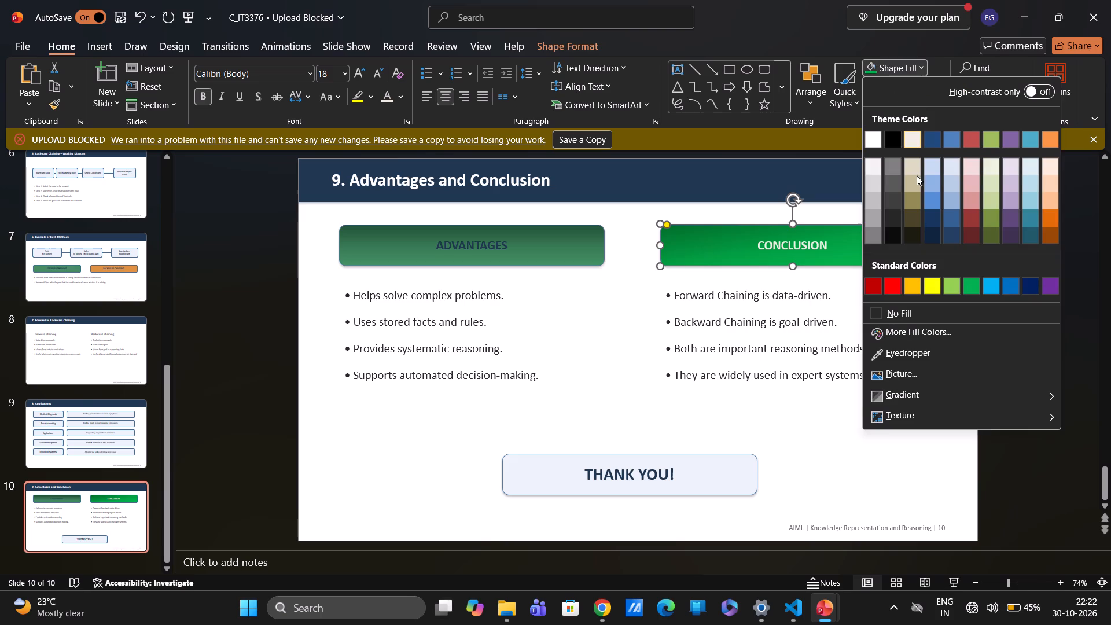
{"action": "left_click", "coordinate": [940, 387]}
{"action": "left_click", "coordinate": [992, 232]}
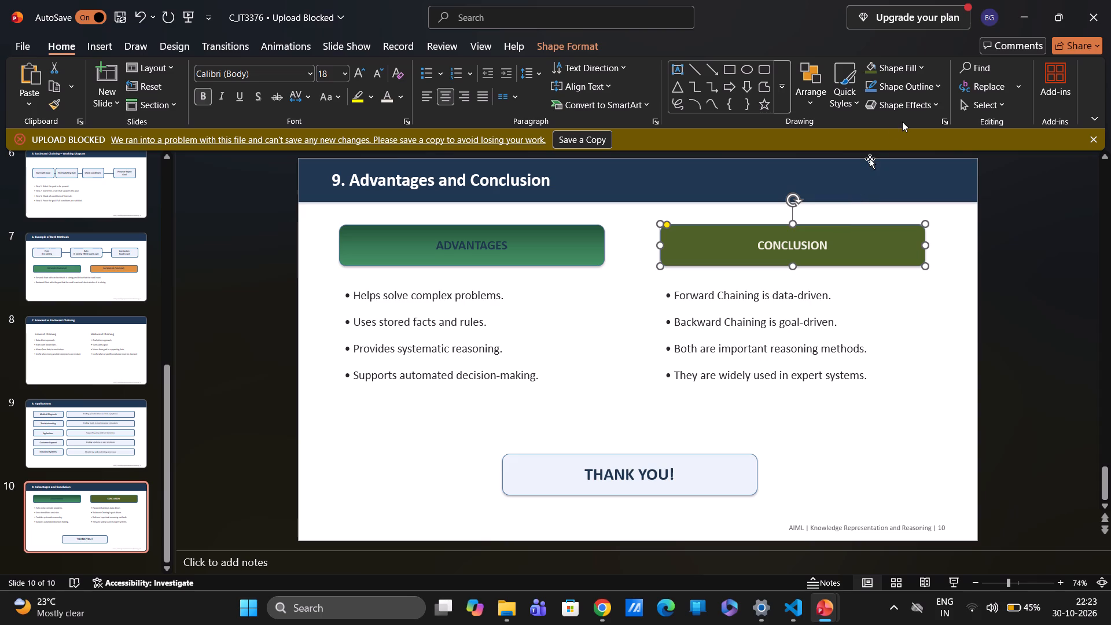
{"action": "left_click", "coordinate": [918, 64]}
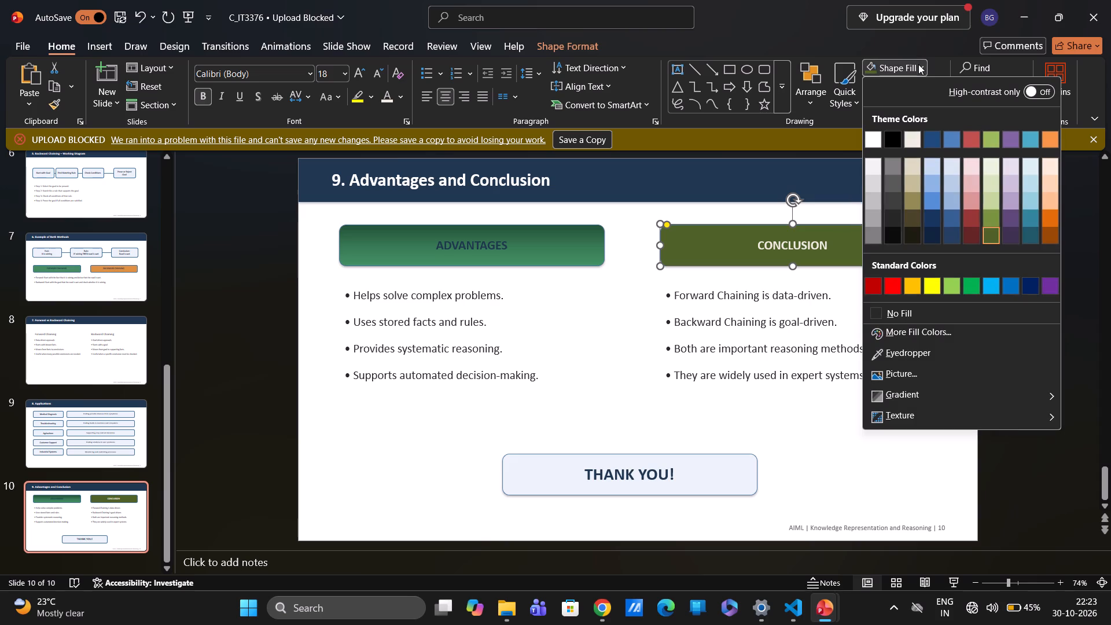
{"action": "left_click", "coordinate": [591, 238]}
Fill the ADVANTAGES box on the Advantages and Conclusion slide with the darkest olive green theme colour.
{"action": "left_click", "coordinate": [591, 238]}
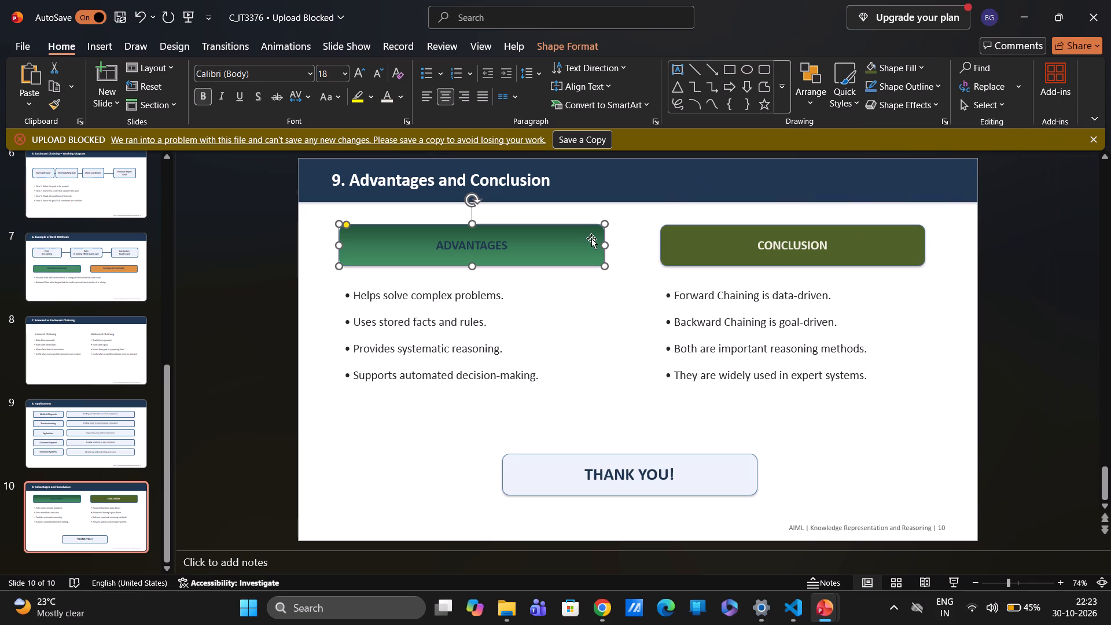
{"action": "left_click", "coordinate": [920, 66]}
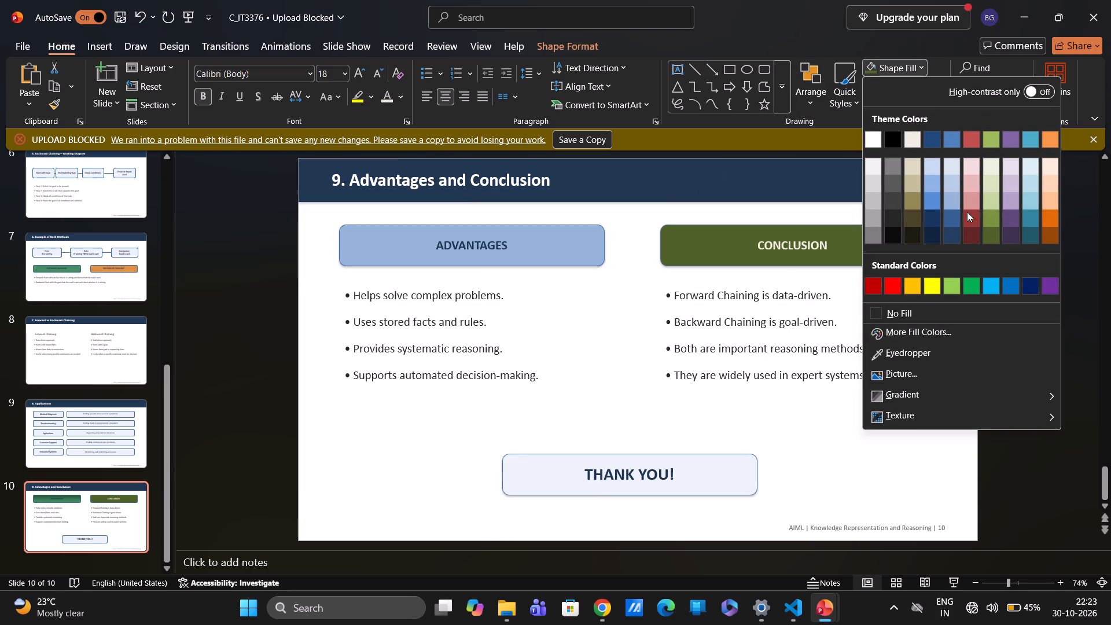
{"action": "left_click", "coordinate": [987, 231]}
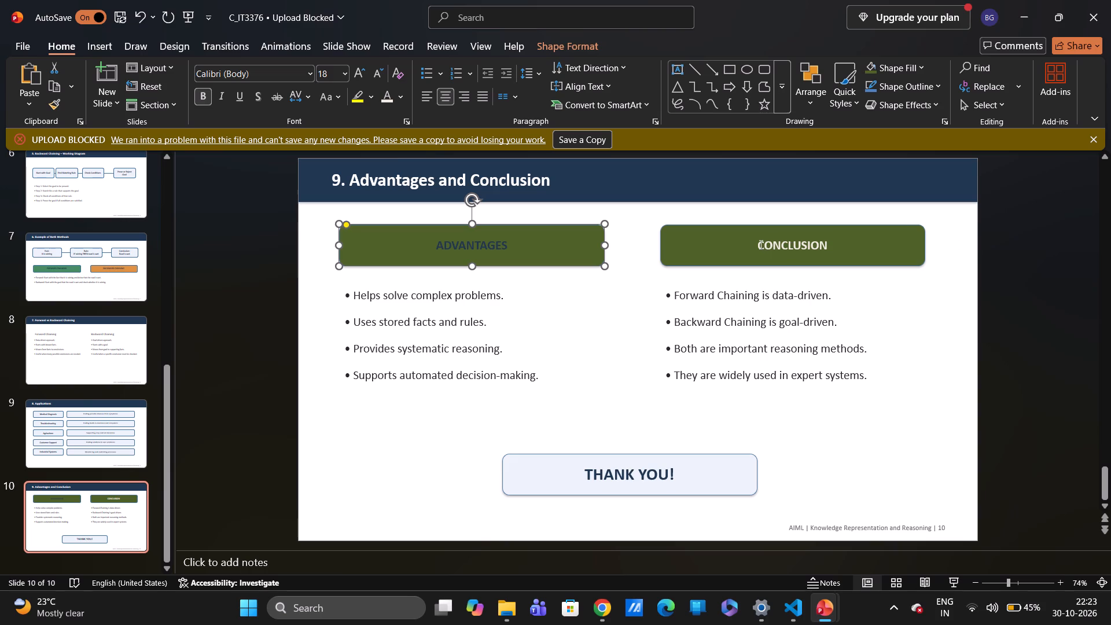
Change the font colour of the ADVANTAGES heading text to white.
{"action": "left_click", "coordinate": [515, 247]}
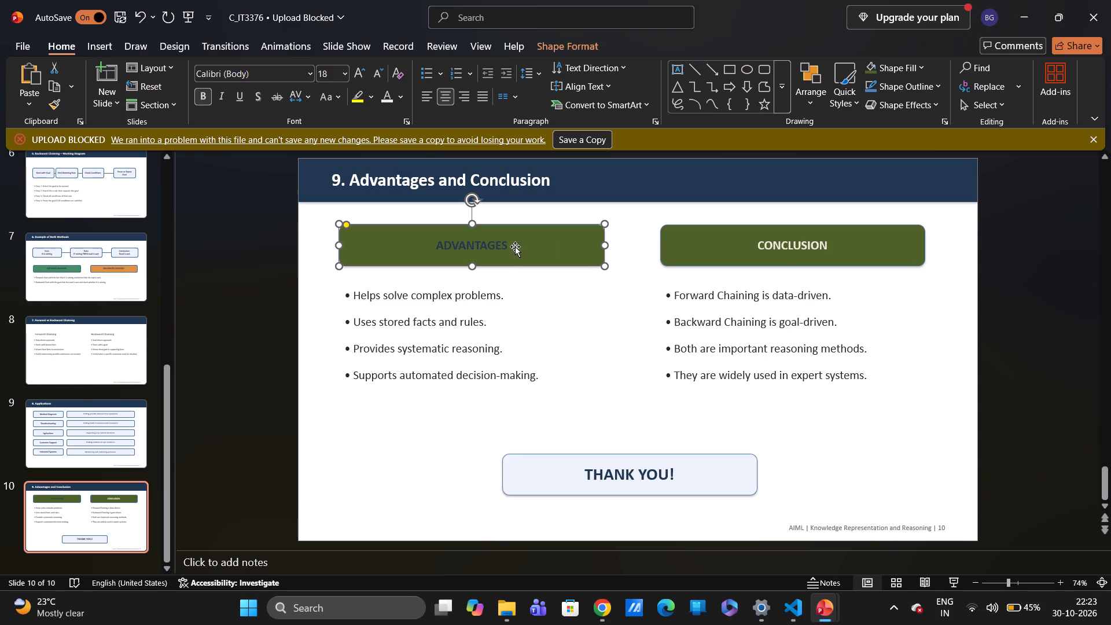
{"action": "left_click", "coordinate": [505, 247]}
{"action": "left_click_drag", "start_coordinate": [505, 247], "coordinate": [443, 247]}
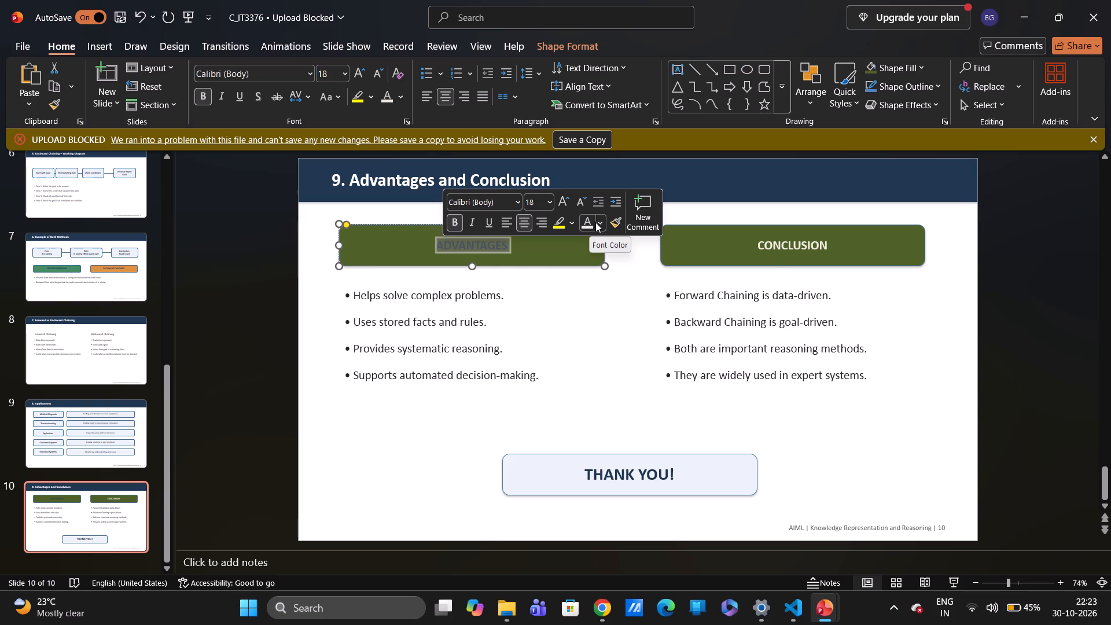
{"action": "left_click", "coordinate": [596, 222]}
{"action": "left_click", "coordinate": [588, 298]}
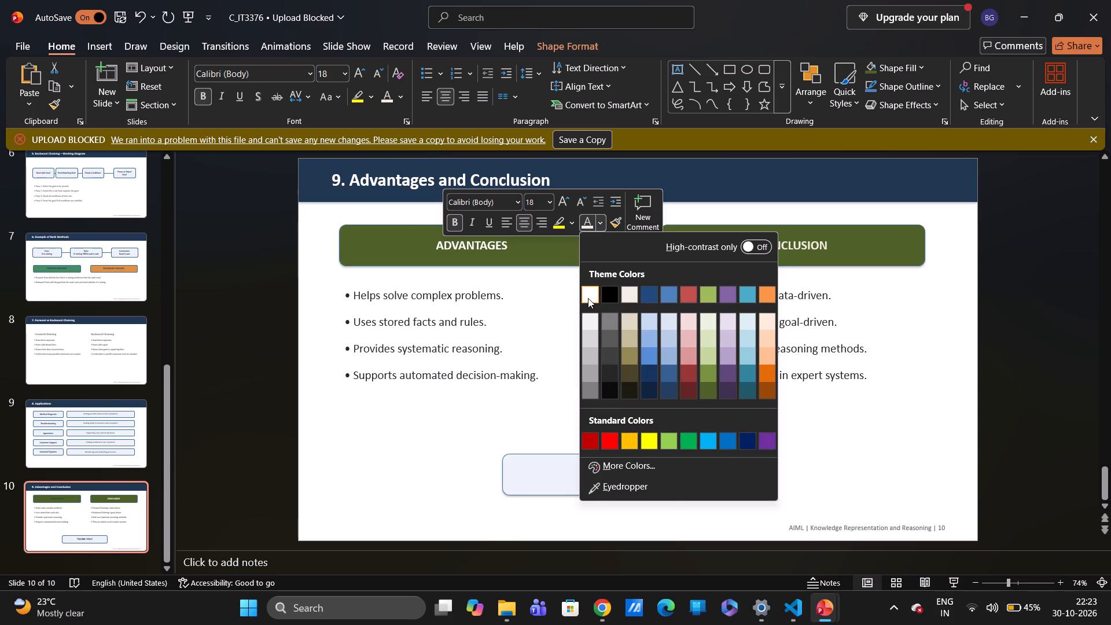
{"action": "left_click", "coordinate": [606, 294]}
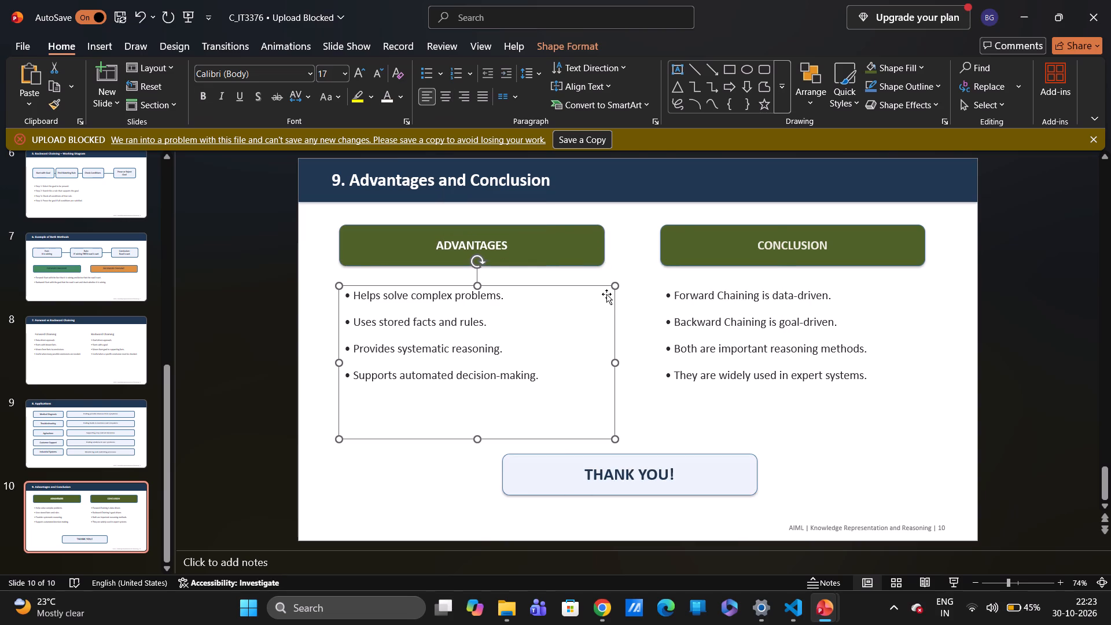
Round the corners of the THANK YOU! box to the maximum so its ends become semicircular.
{"action": "left_click", "coordinate": [658, 486]}
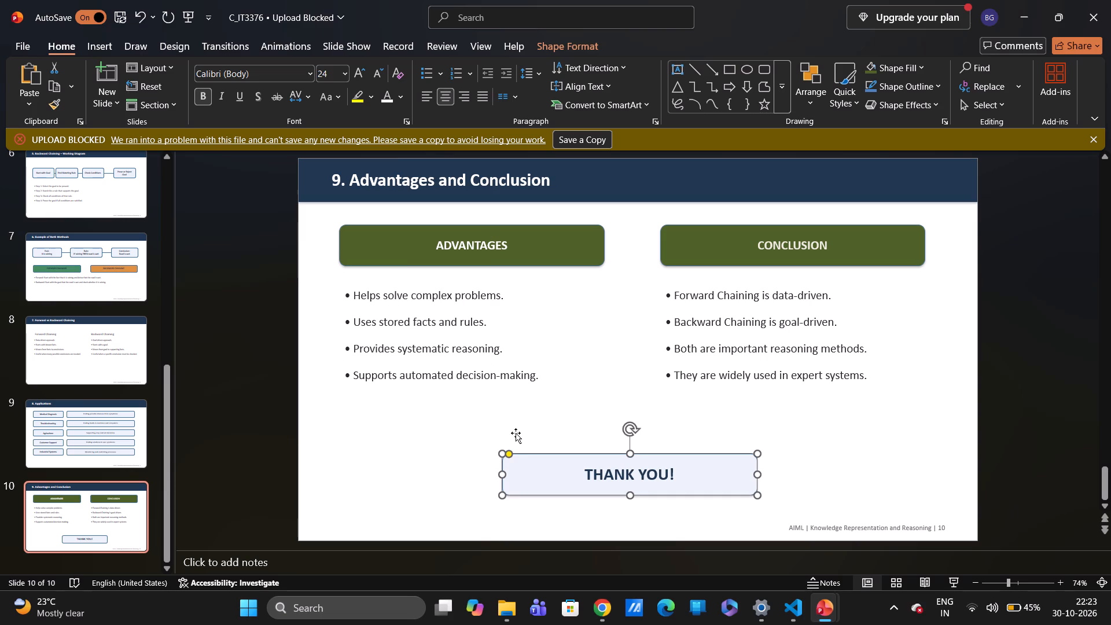
{"action": "left_click_drag", "start_coordinate": [509, 453], "coordinate": [516, 462]}
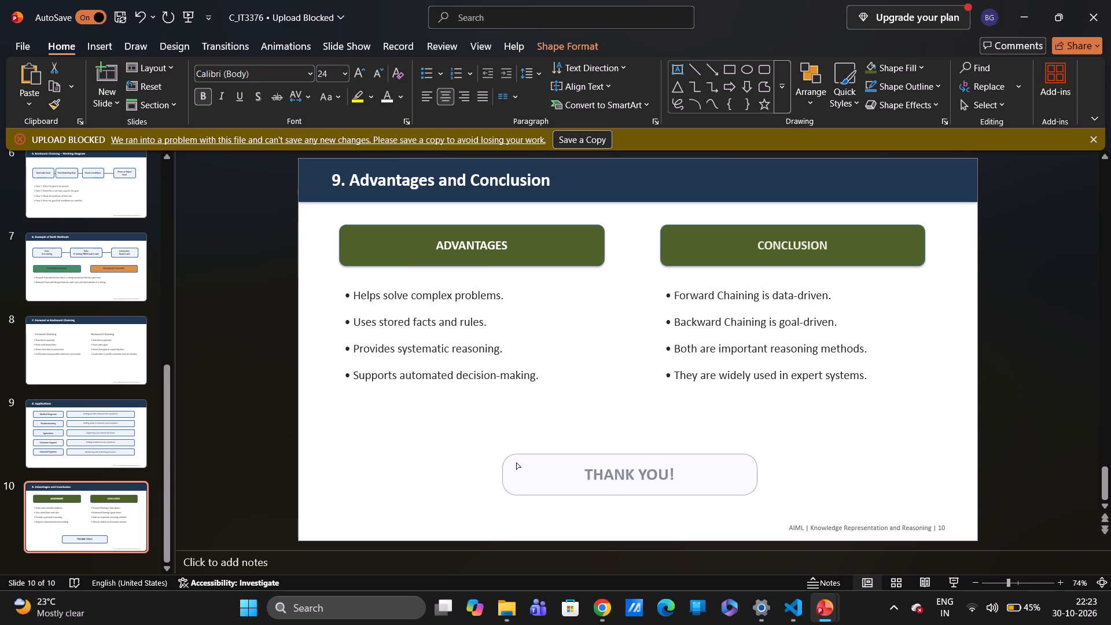
{"action": "left_click_drag", "start_coordinate": [516, 462], "coordinate": [516, 466]}
{"action": "left_click_drag", "start_coordinate": [516, 466], "coordinate": [495, 452]}
{"action": "left_click_drag", "start_coordinate": [495, 452], "coordinate": [505, 450]}
{"action": "left_click_drag", "start_coordinate": [505, 450], "coordinate": [526, 479]}
{"action": "left_click_drag", "start_coordinate": [526, 479], "coordinate": [538, 487]}
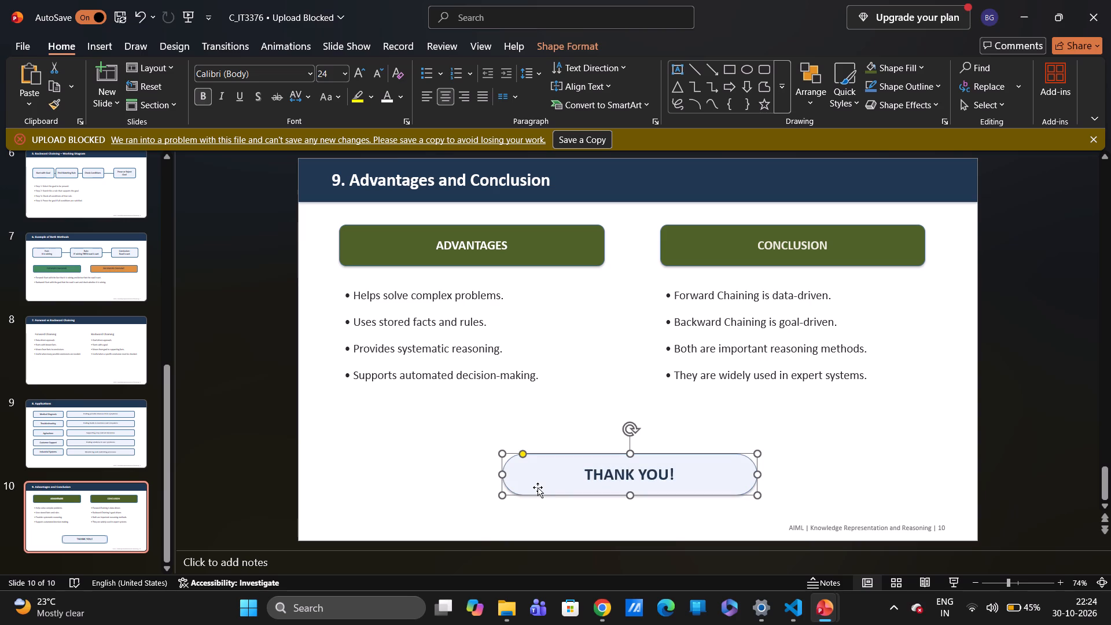
{"action": "left_click", "coordinate": [539, 486]}
Close the C_IT3376 presentation.
{"action": "left_click", "coordinate": [1107, 1]}
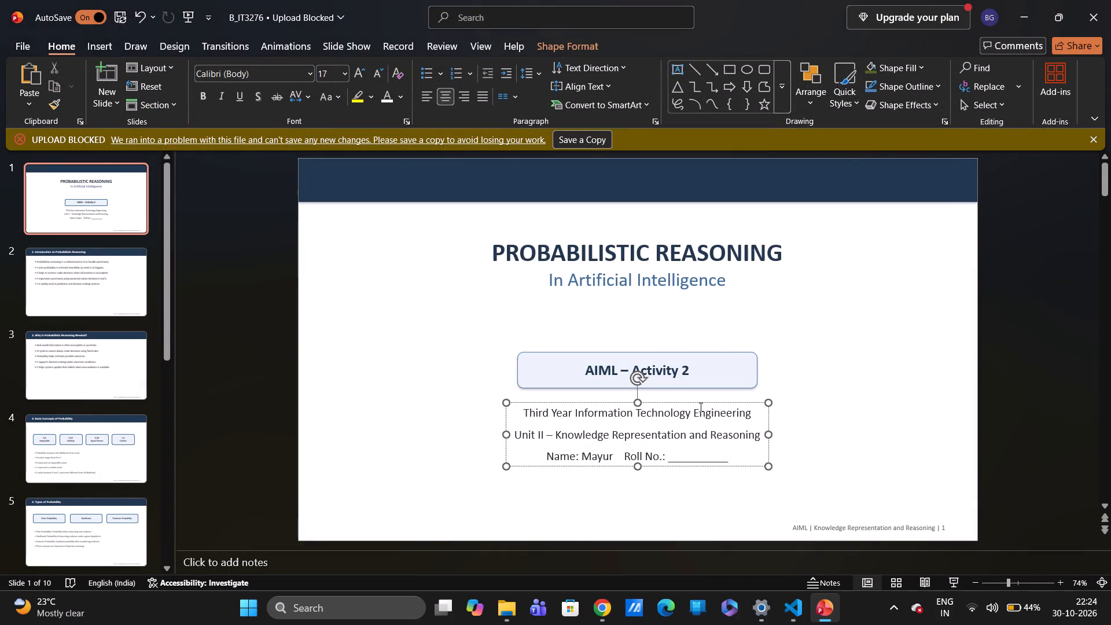
Add the student's surname after the first name on the title slide of B_IT3276.
{"action": "key", "text": "m"}
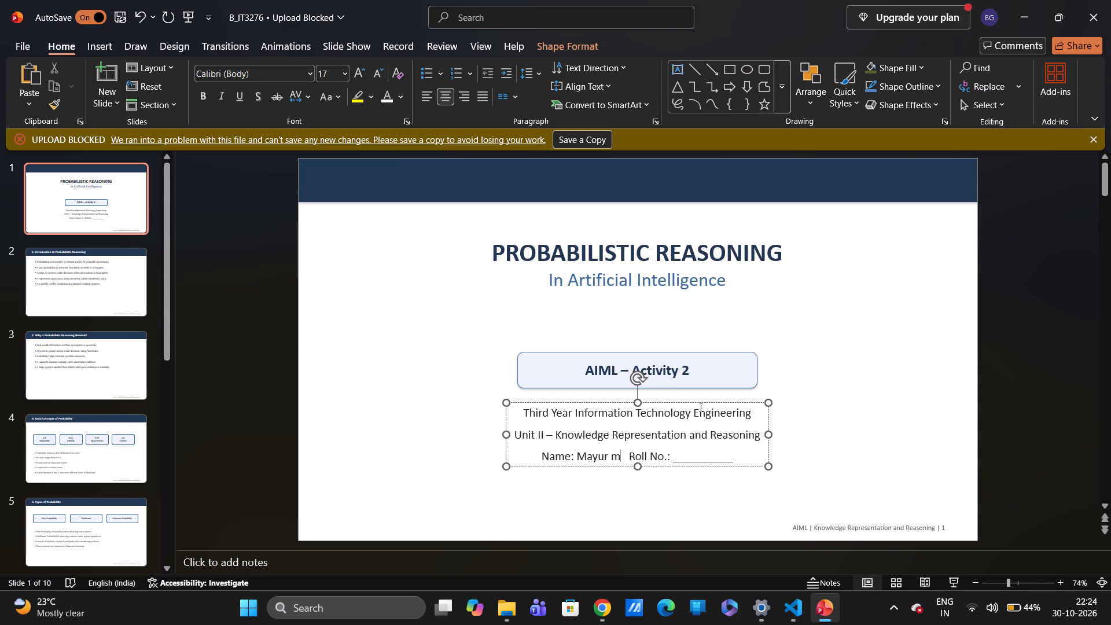
{"action": "key", "text": "BackSpace"}
{"action": "key", "text": "shift+m"}
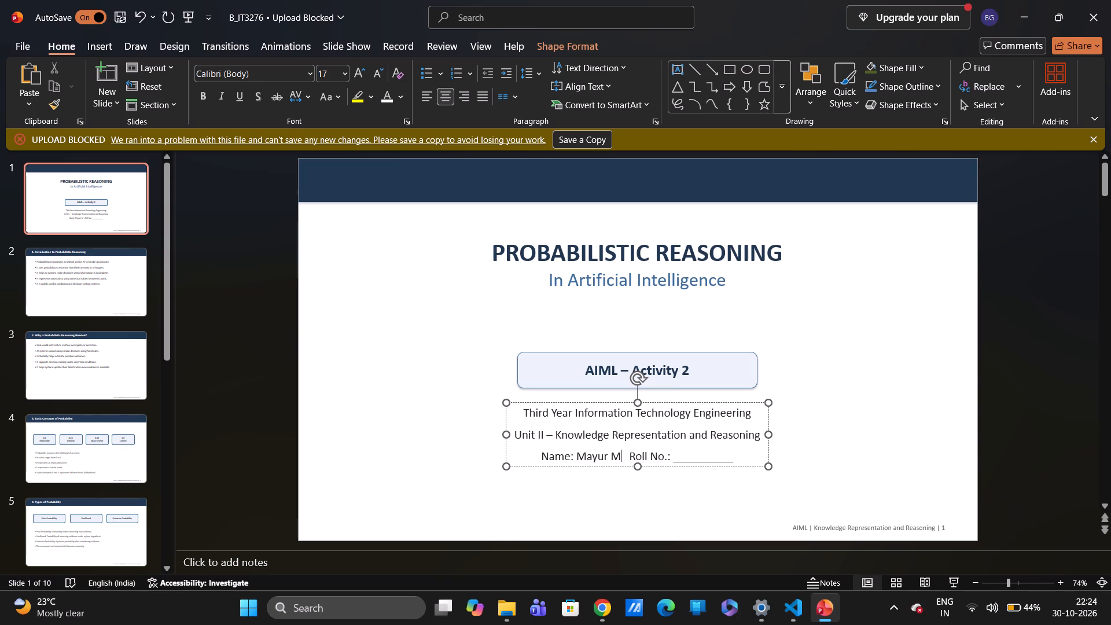
{"action": "type", "text": "ar"}
{"action": "type", "text": "kad"}
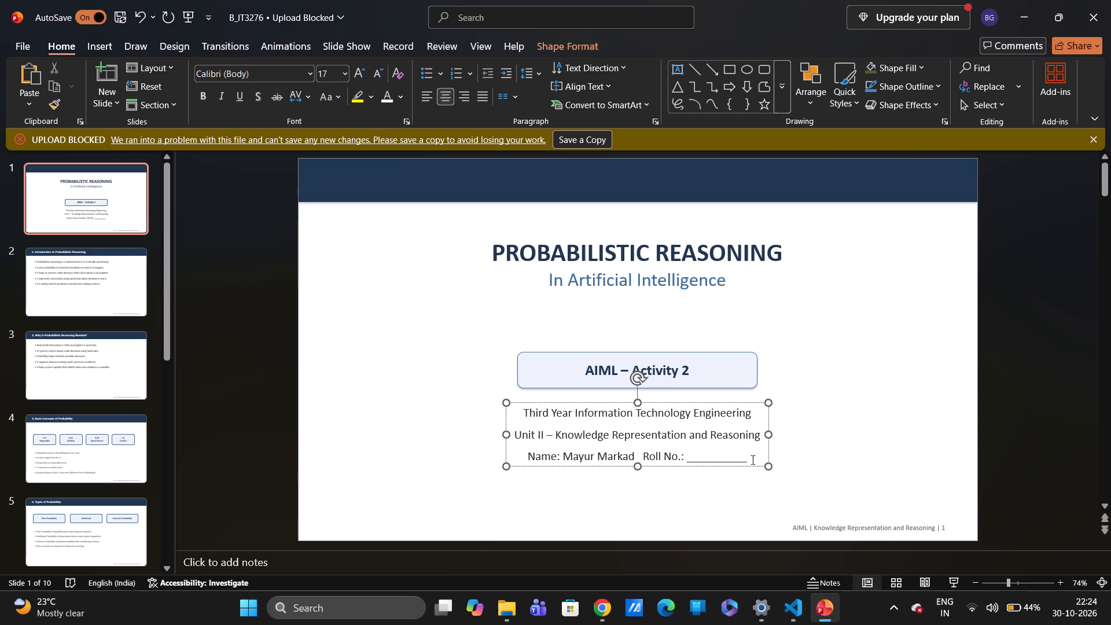
Delete the blank underscore placeholder after Roll No. on the title slide of B_IT3276.
{"action": "left_click_drag", "start_coordinate": [746, 458], "coordinate": [692, 459]}
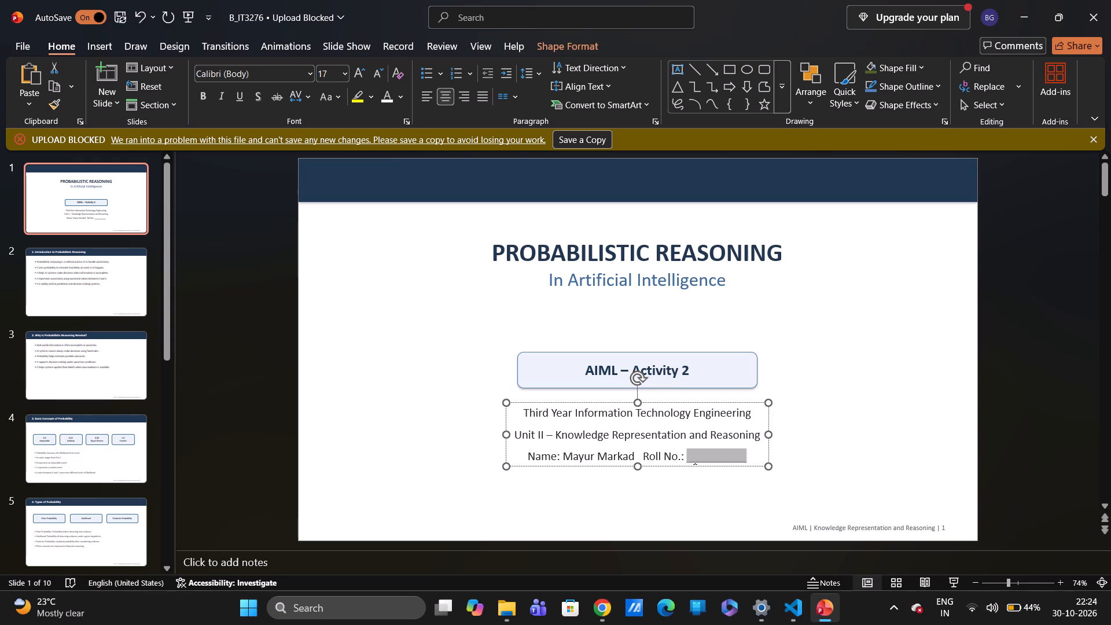
{"action": "left_click_drag", "start_coordinate": [692, 459], "coordinate": [687, 460]}
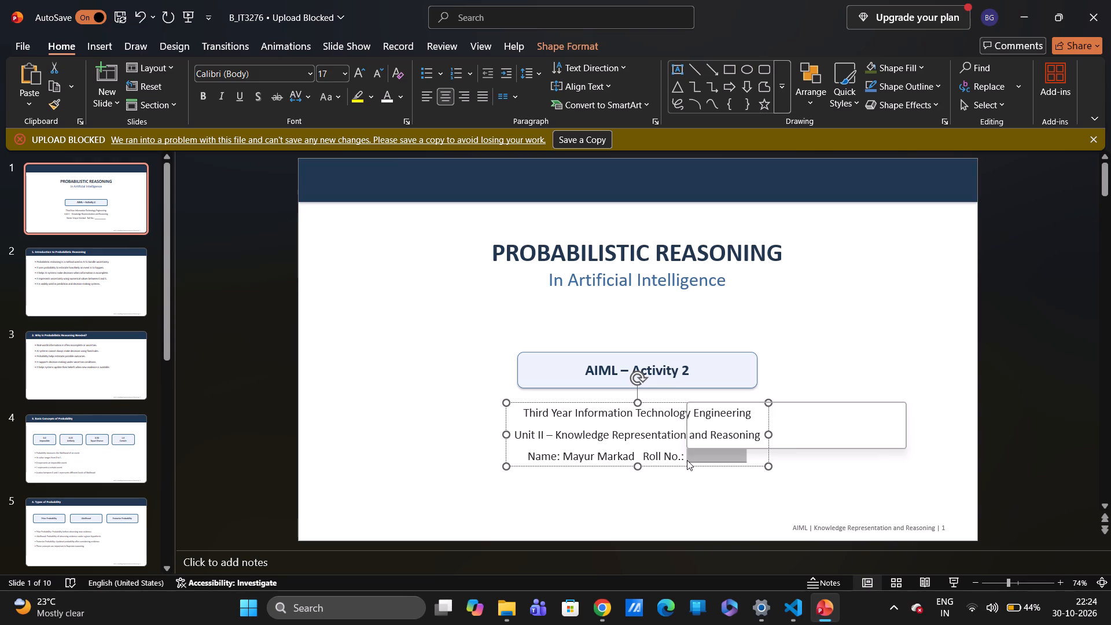
{"action": "key", "text": "BackSpace"}
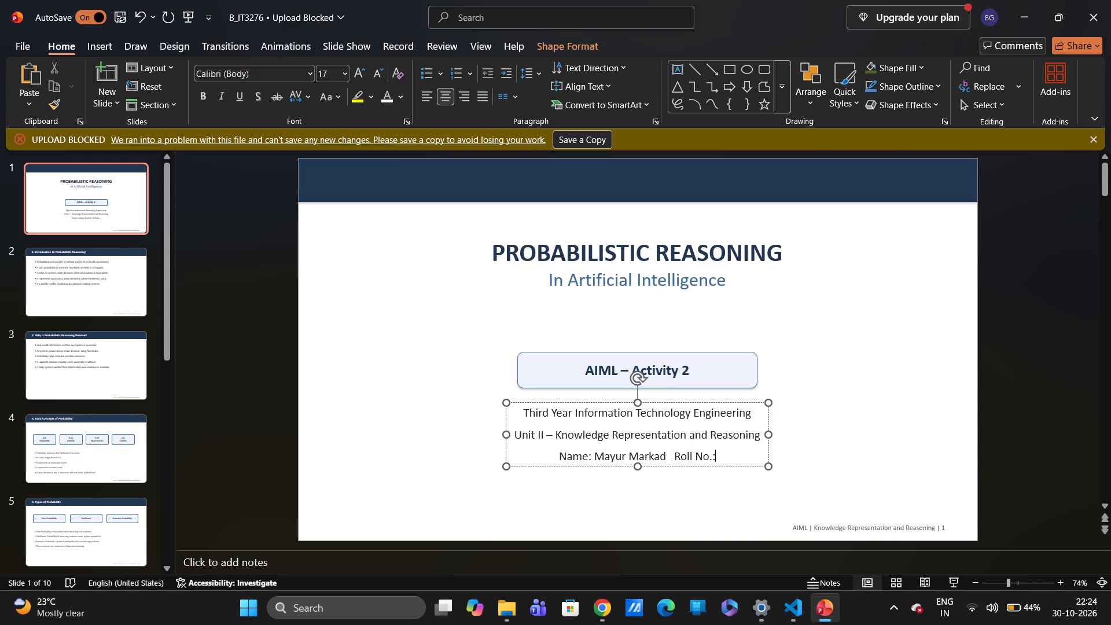